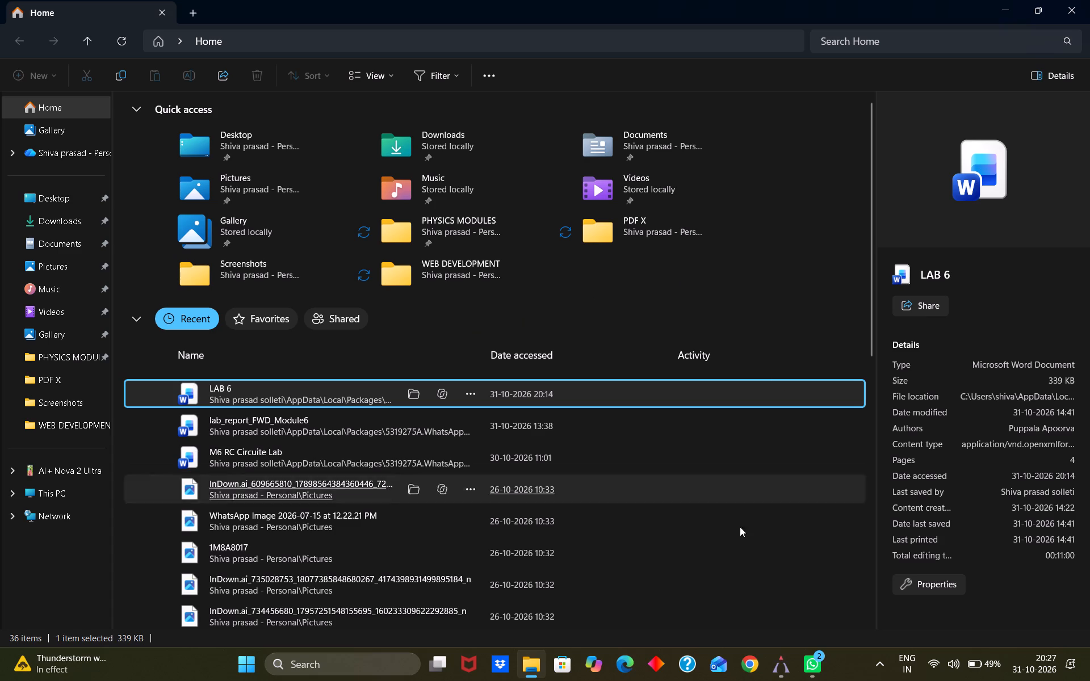
Switch to Chrome, search Google for "i love pdf pdf to word" and open iLovePDF's PDF to Word converter.
left_click(758, 680)
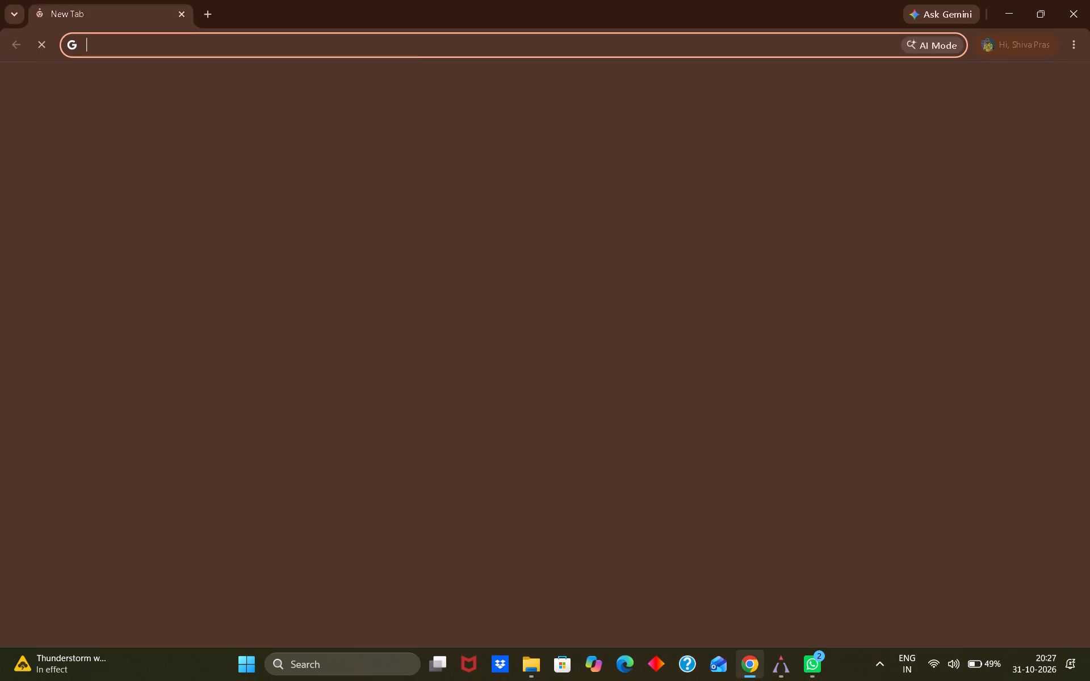
left_click(557, 268)
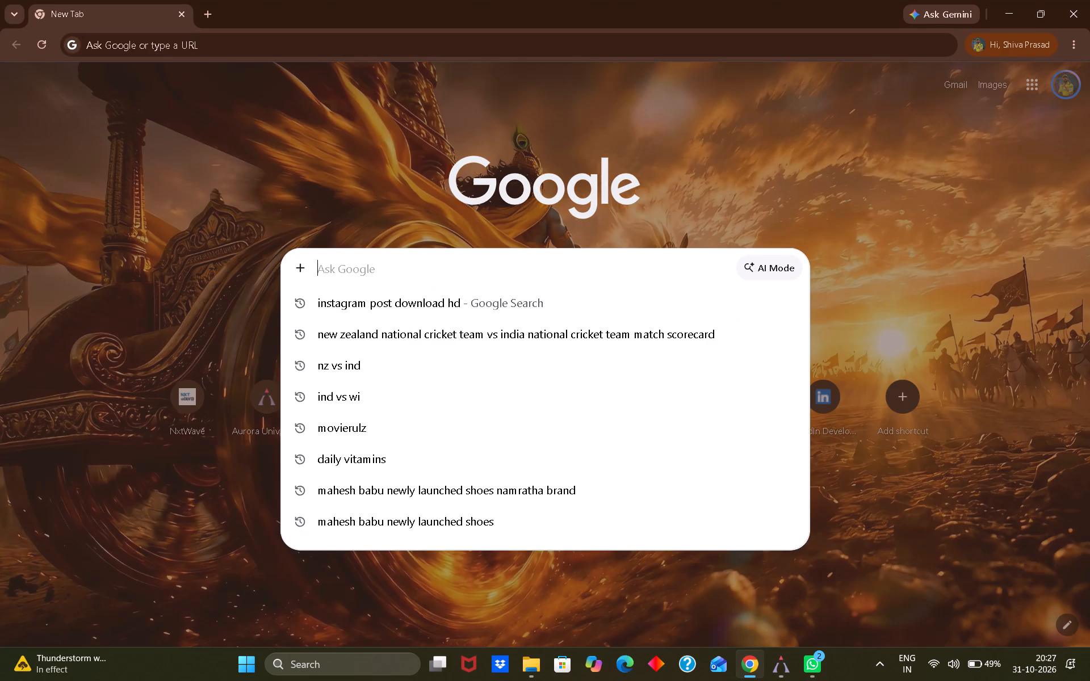
type("I")
key("space")
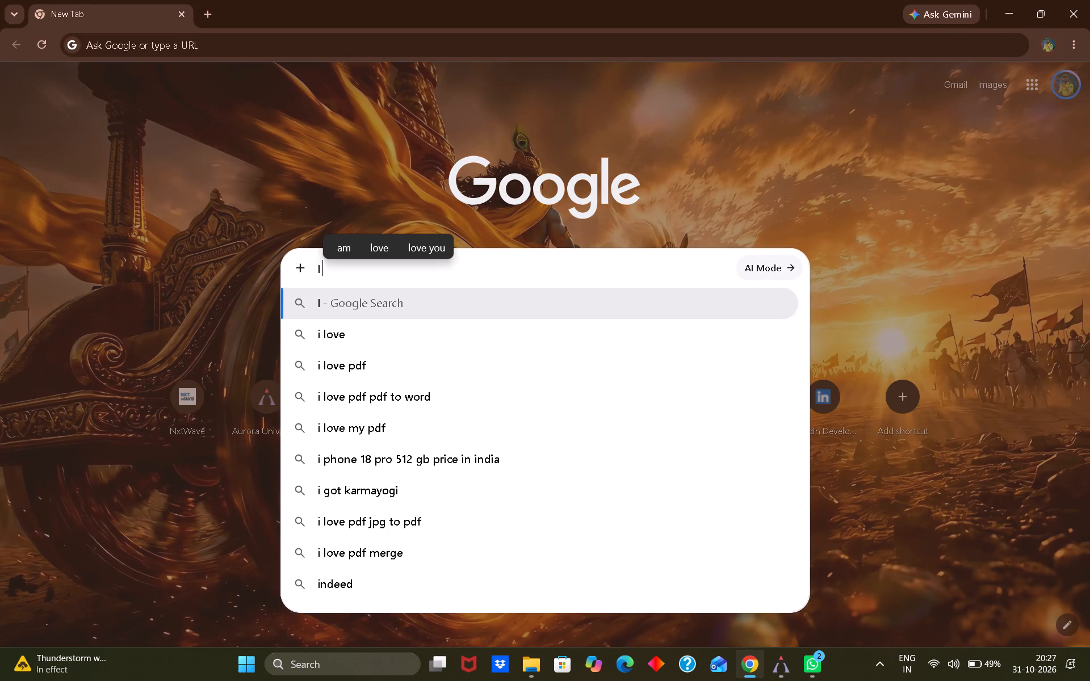
type("love")
key("space")
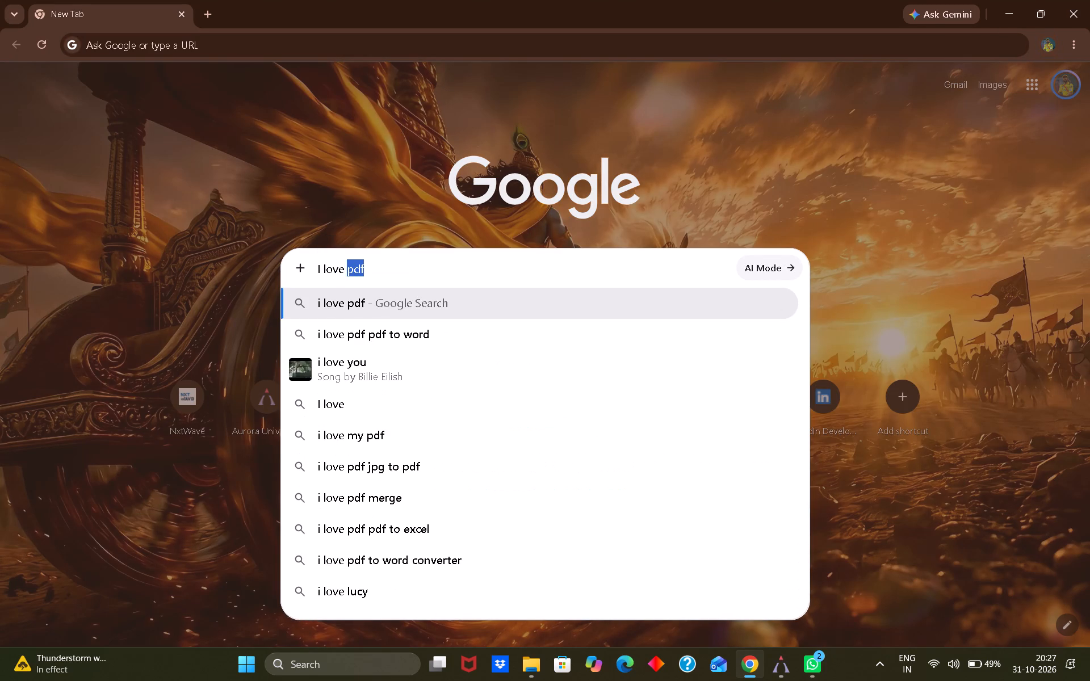
key("Down")
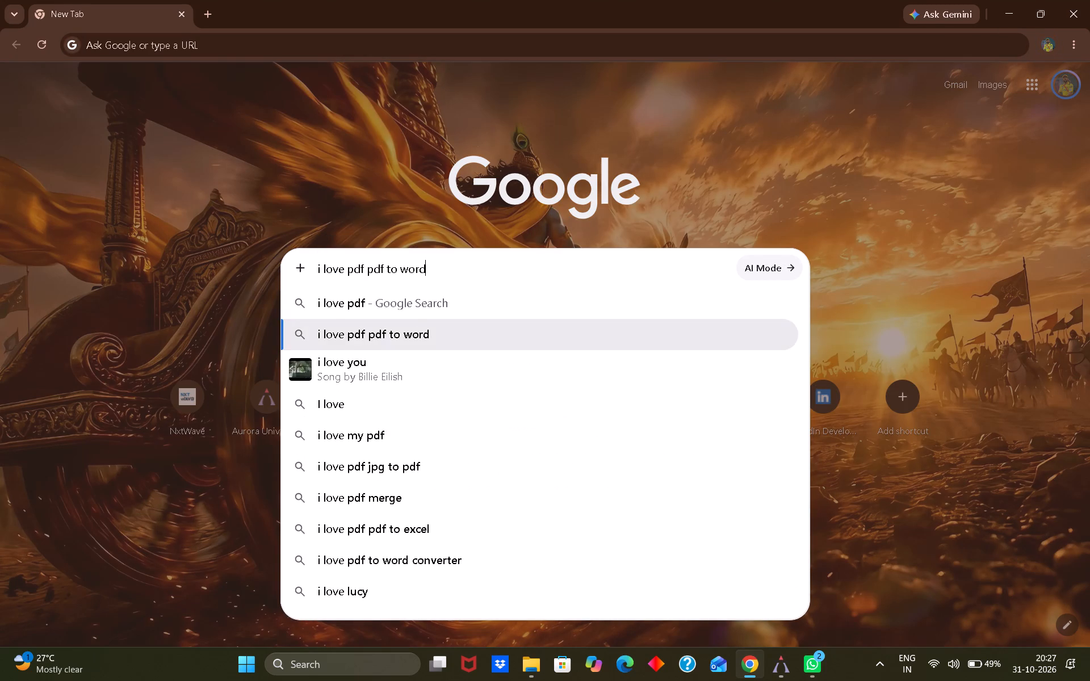
key("Return")
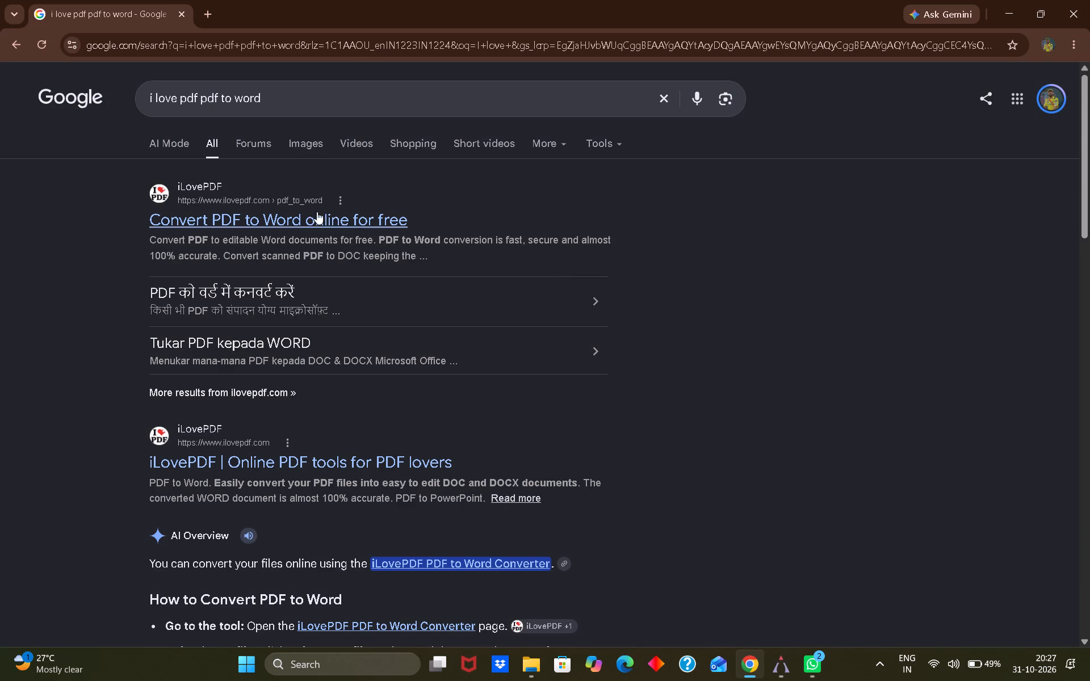
left_click(297, 214)
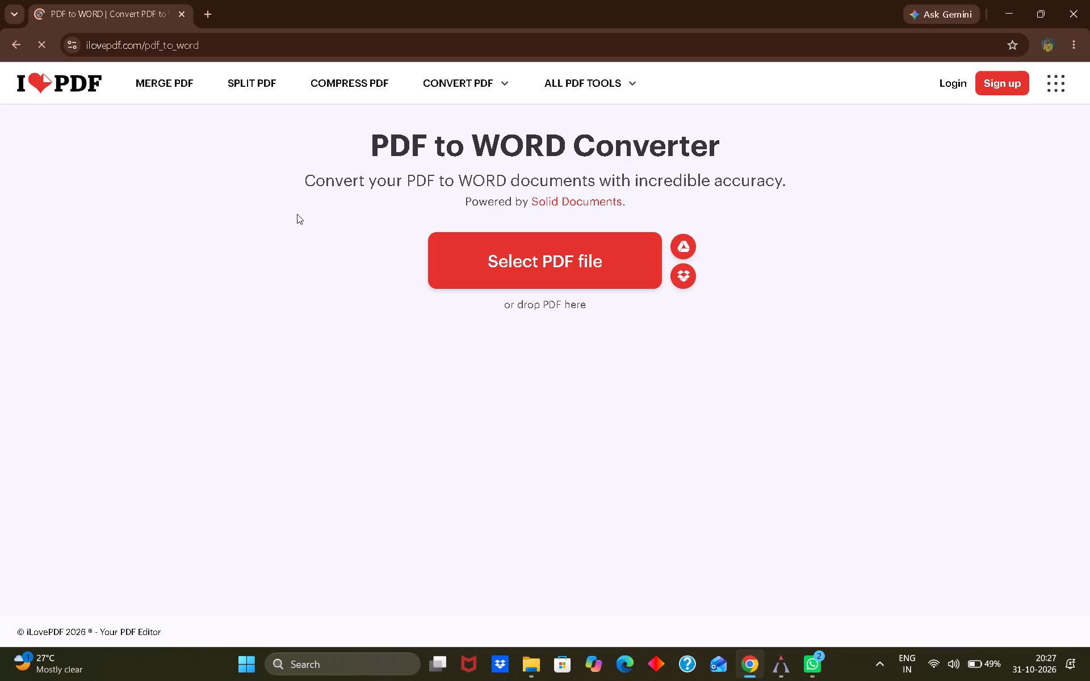
Load the PDF file GROUP ASSIGNMENT - PYTHON from the WEB DEVELOPMENT folder into the converter.
left_click(539, 255)
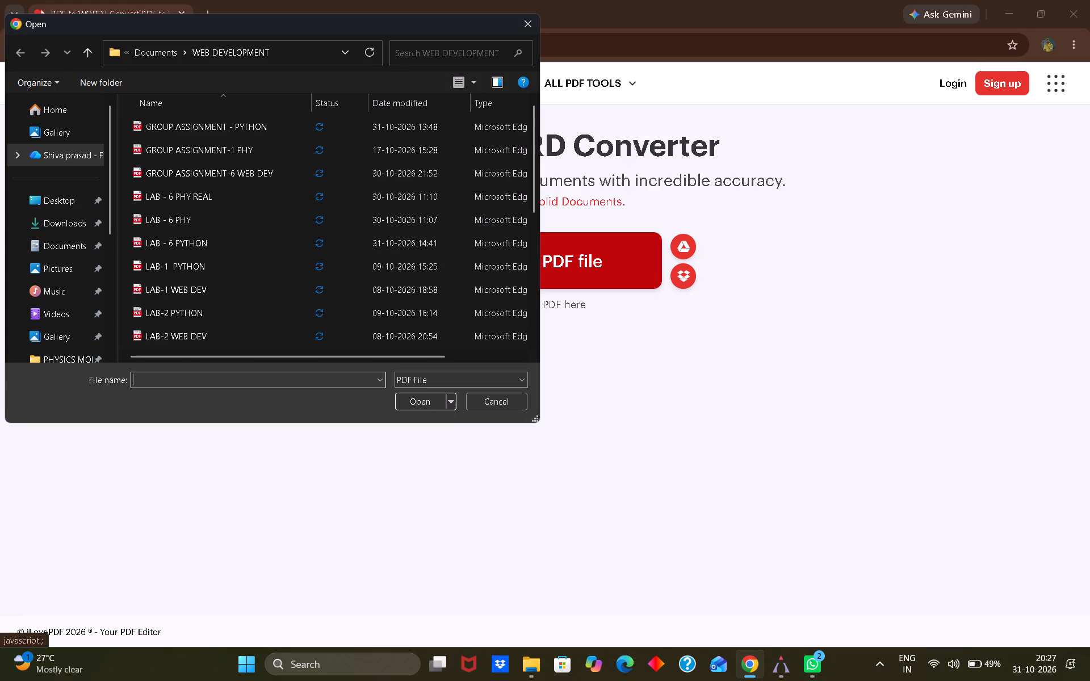
left_click(427, 52)
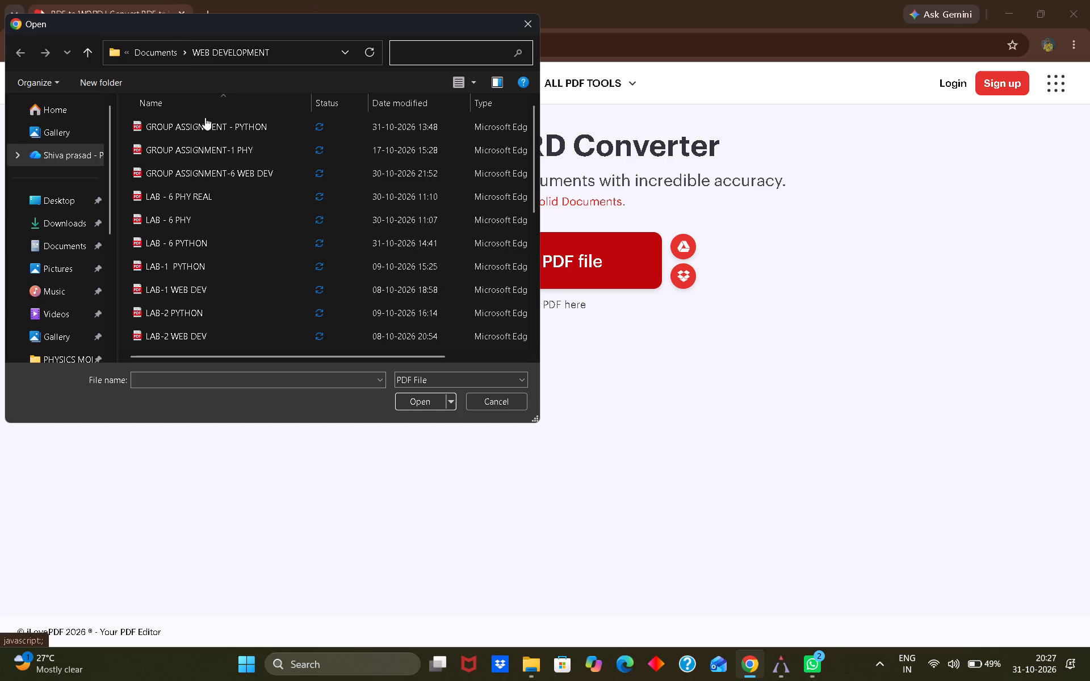
left_click(247, 132)
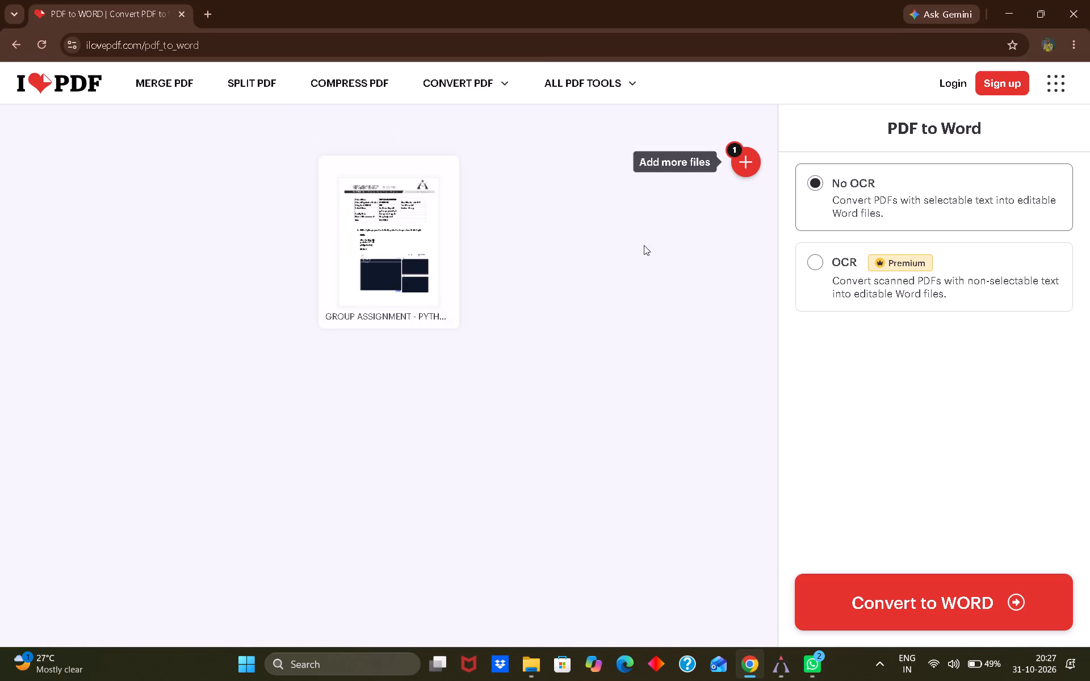
left_click(979, 609)
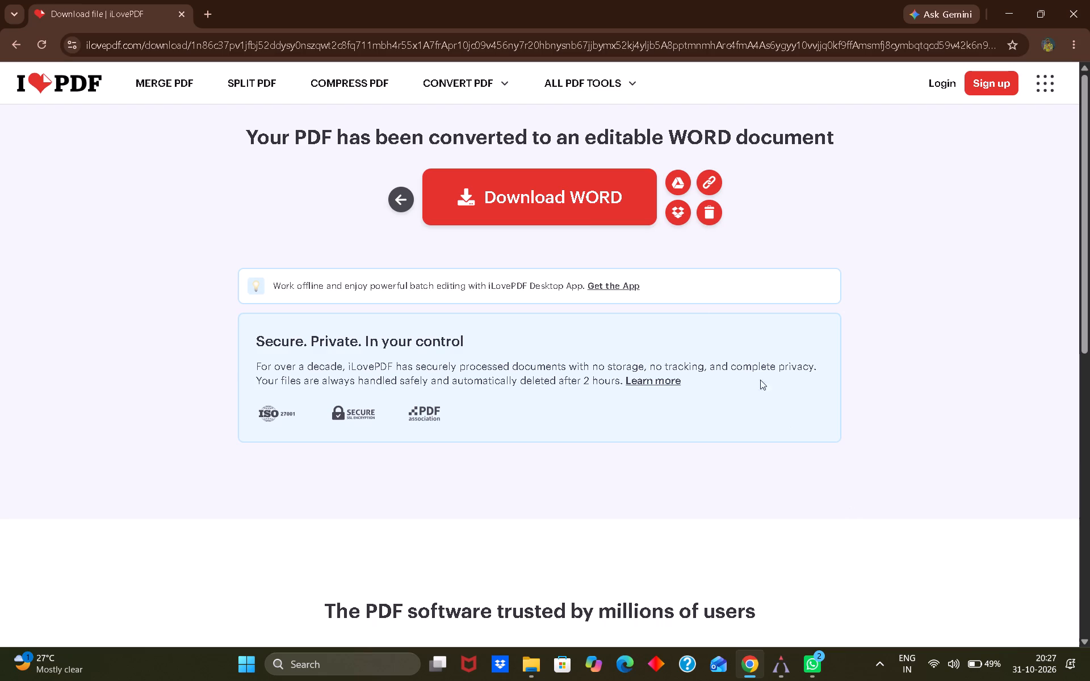
left_click(567, 195)
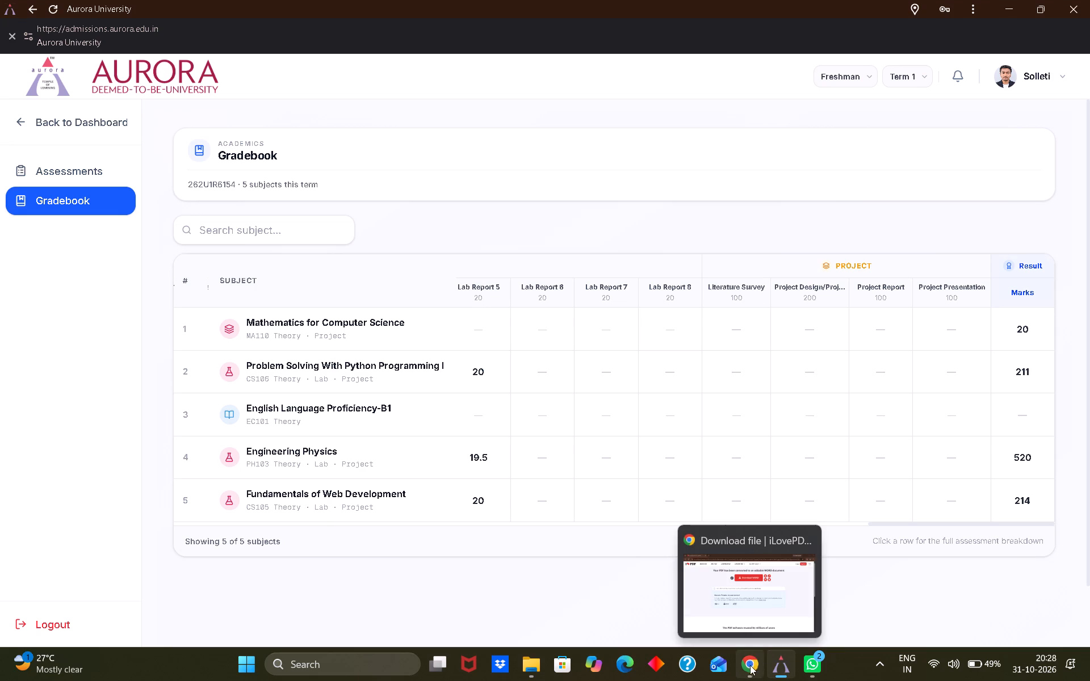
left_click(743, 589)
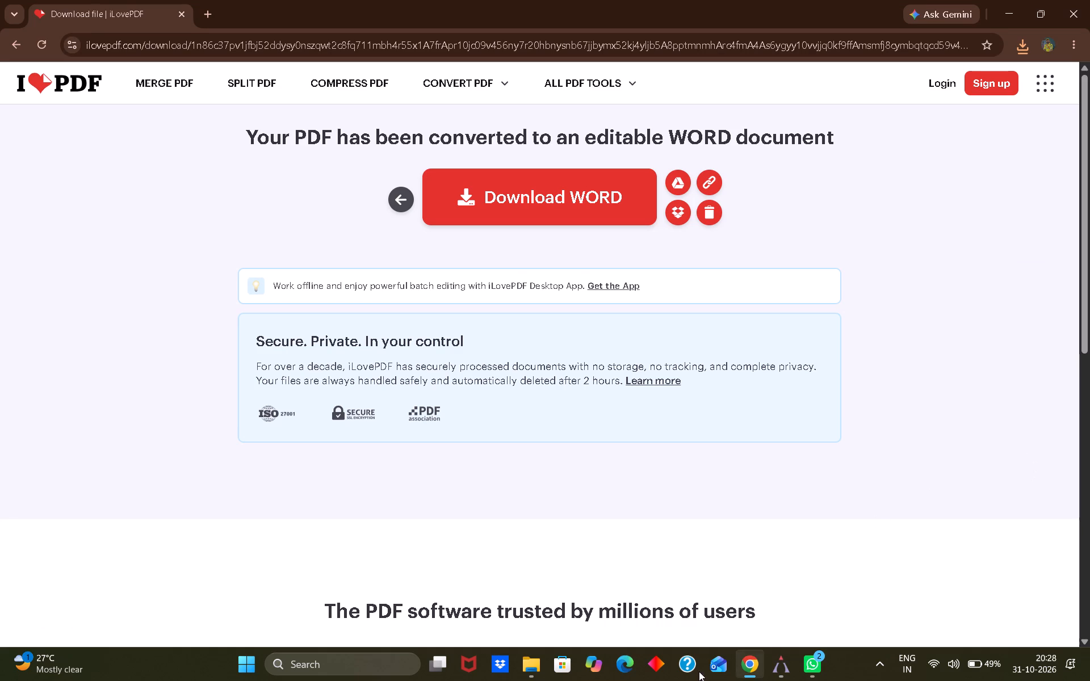
In File Explorer, search Home for "group" and open the Word document GROUP ASSIGNMENT - PYTHON from Downloads with editing enabled.
left_click(534, 661)
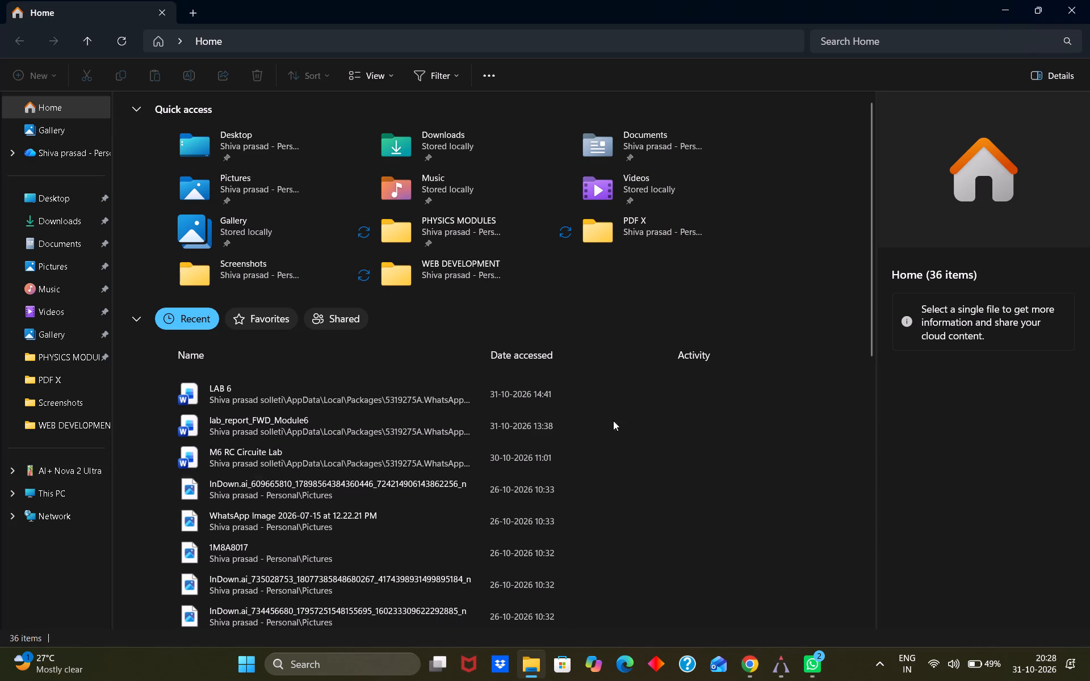
scroll(448, 439, "up", 12)
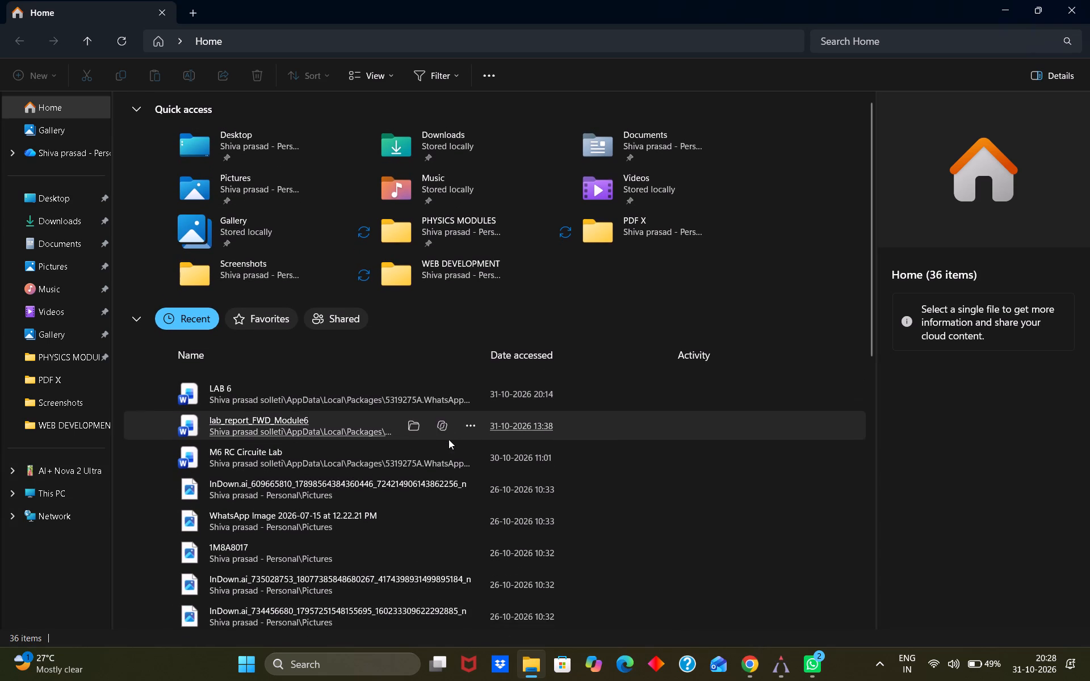
left_click(882, 44)
type("group")
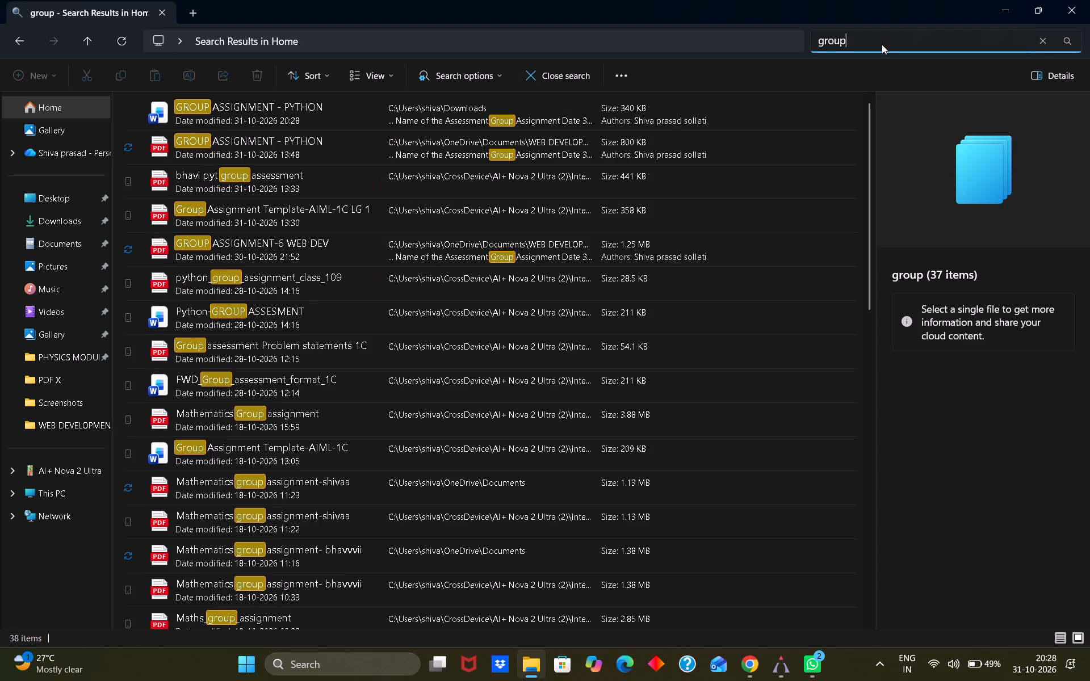
double_click(371, 115)
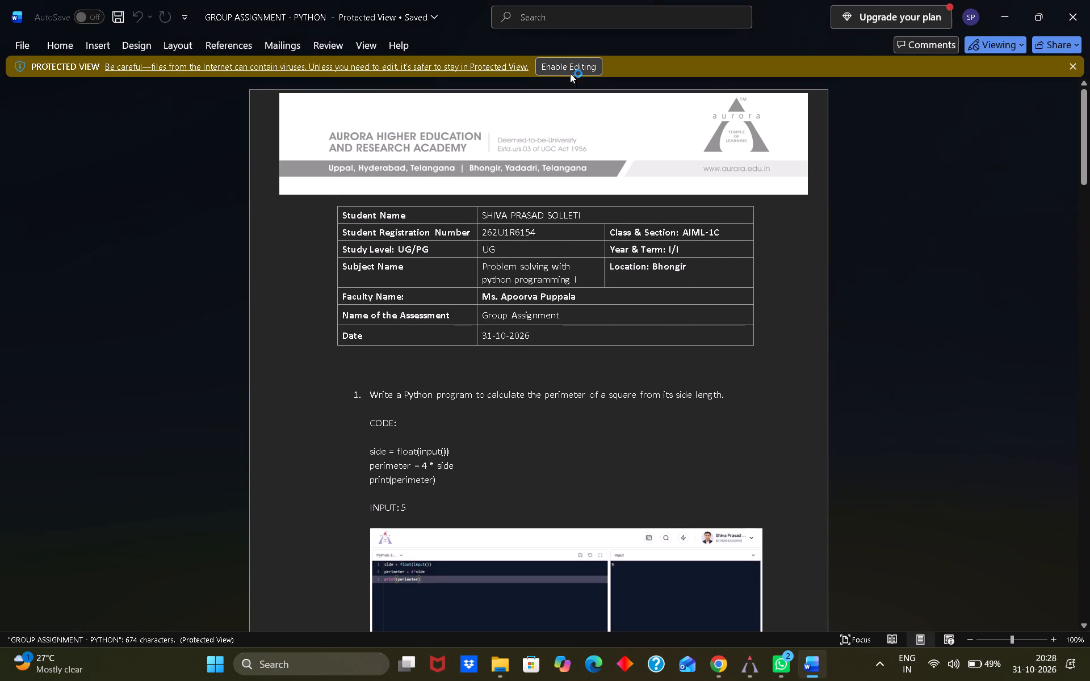
left_click(572, 75)
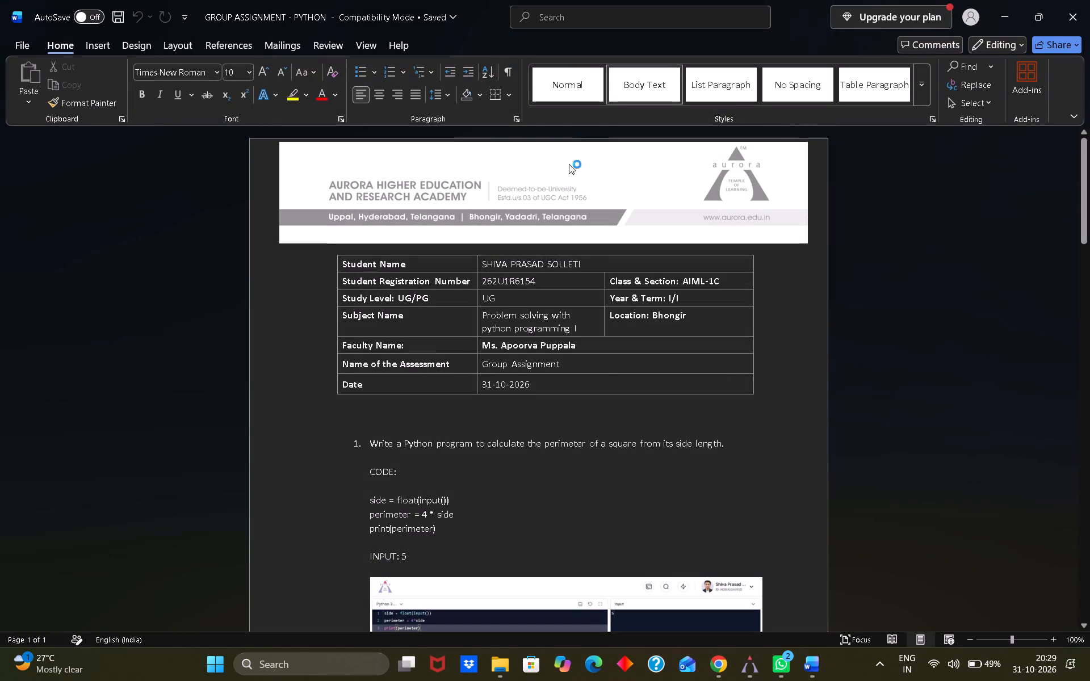
scroll(492, 438, "down", 9)
scroll(492, 438, "down", 12)
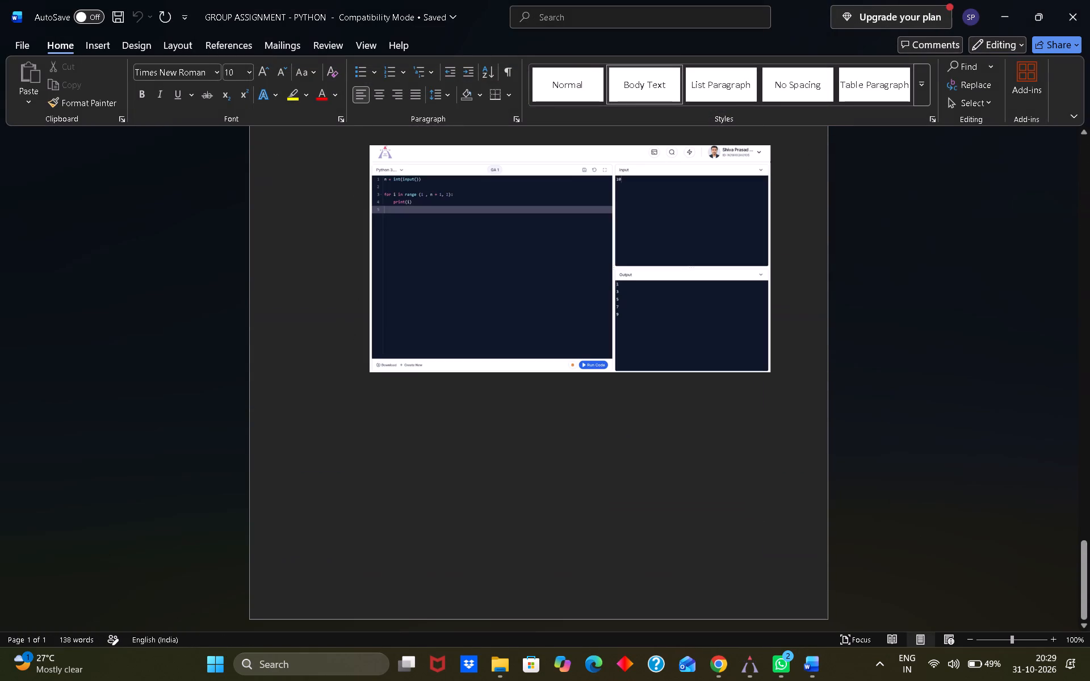
scroll(492, 438, "up", 8)
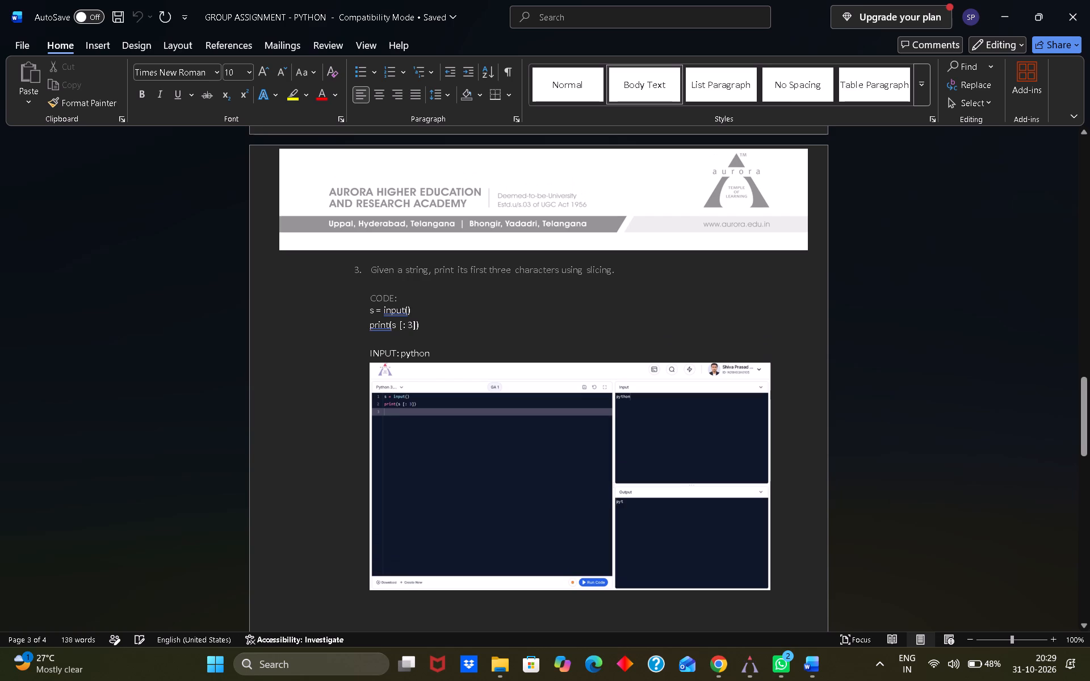
Back in File Explorer, copy the PDF file GROUP ASSIGNMENT - PYTHON from the search results.
left_click(499, 674)
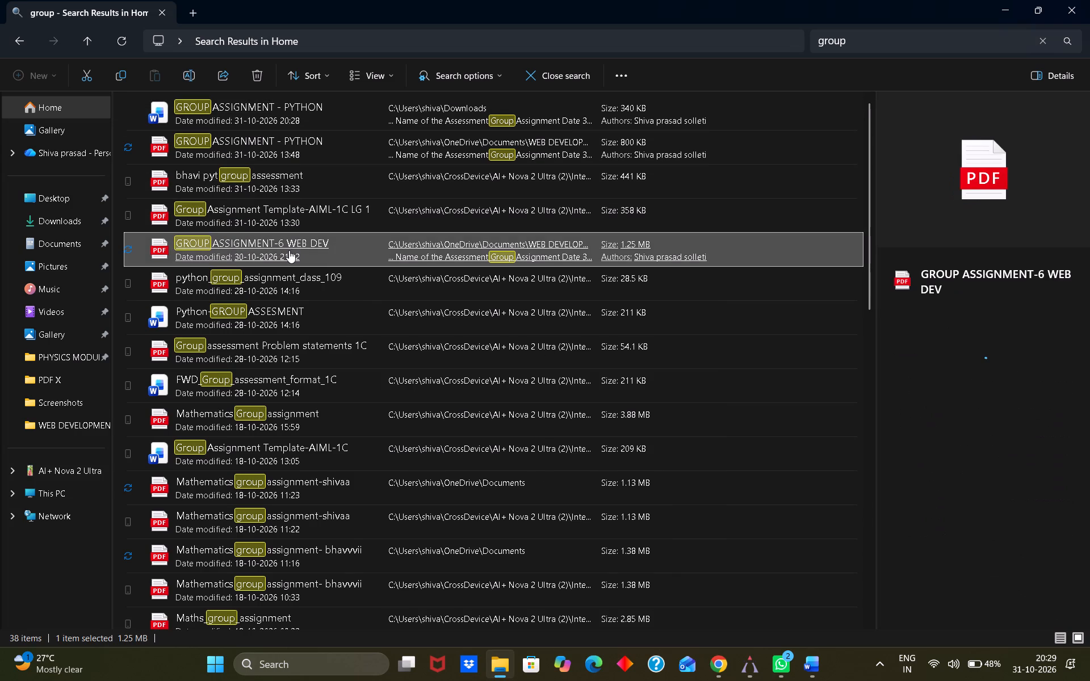
right_click(323, 150)
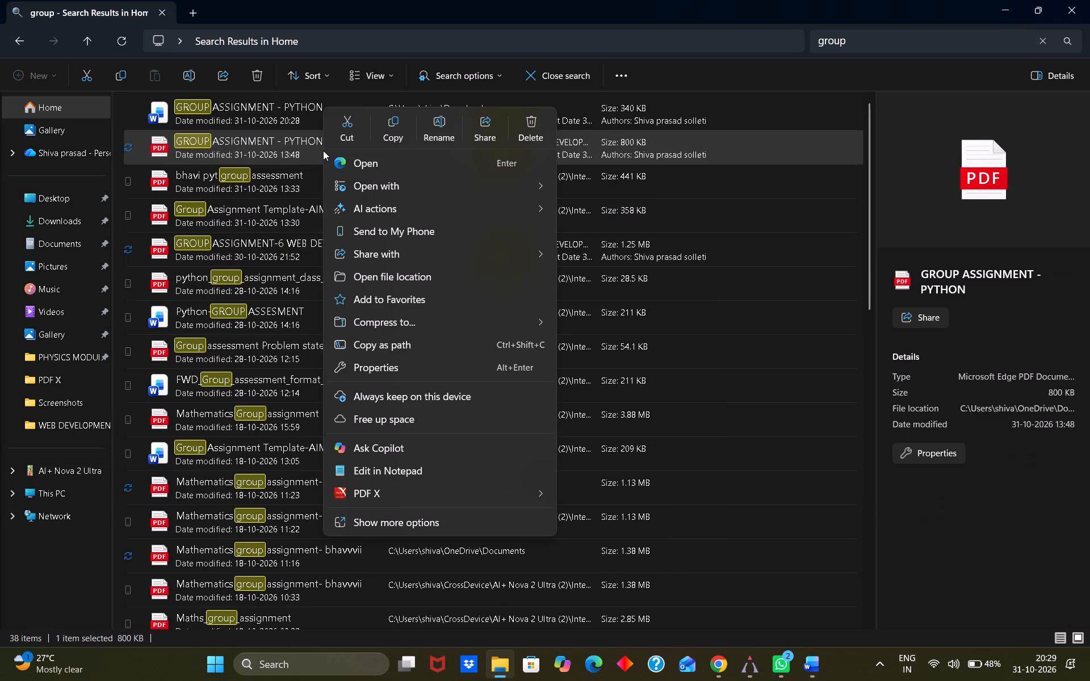
left_click(399, 136)
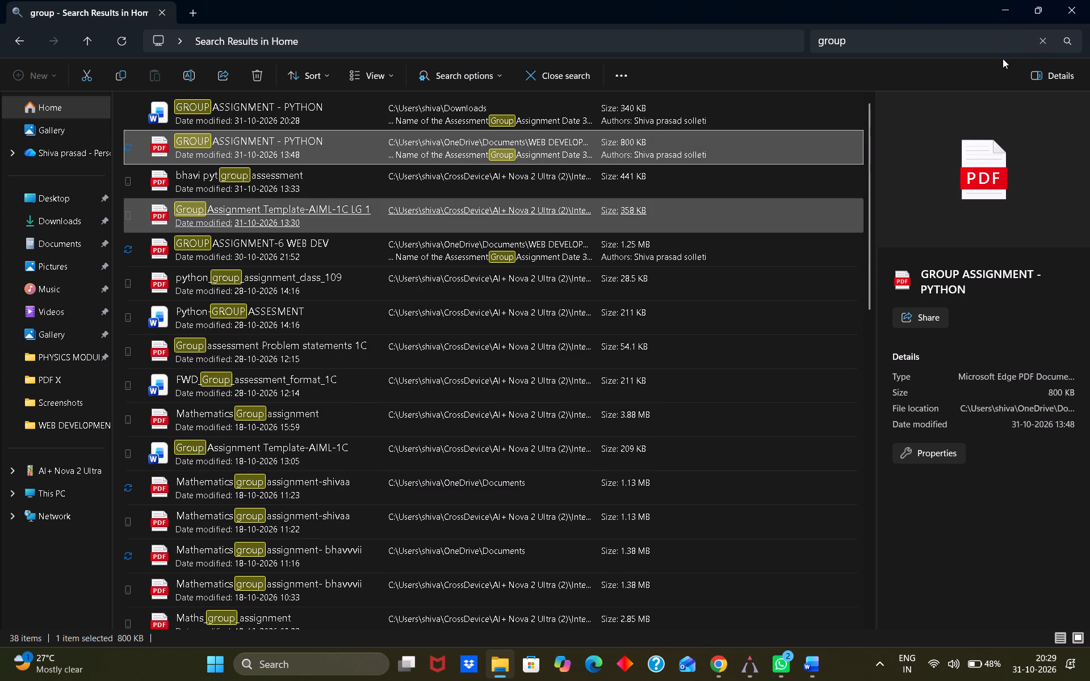
left_click(1005, 0)
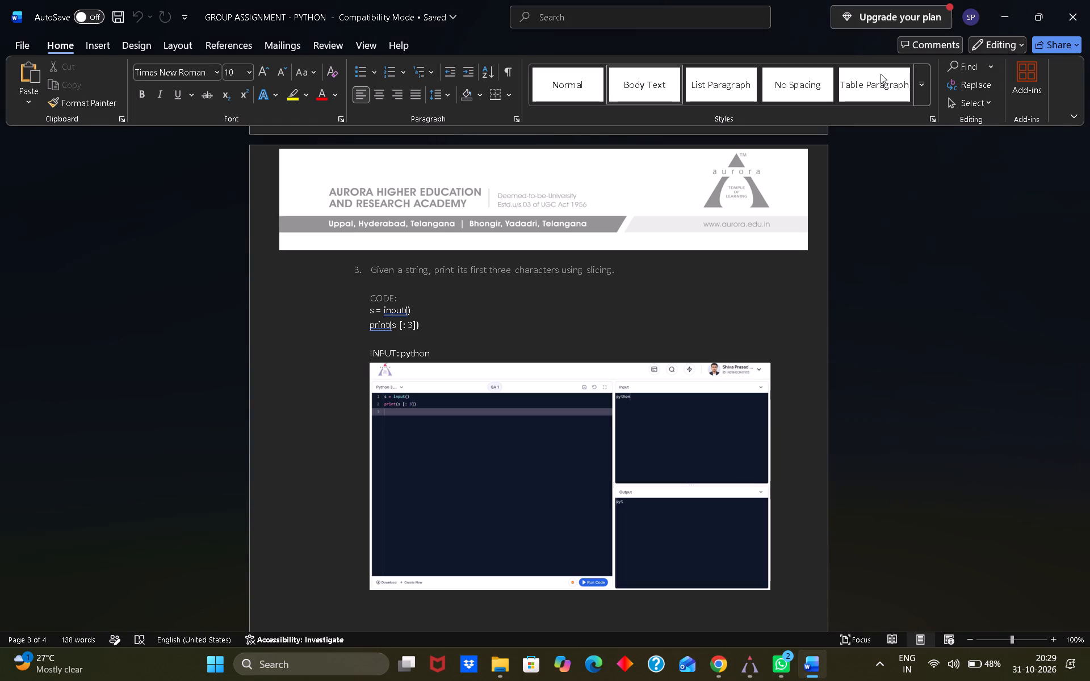
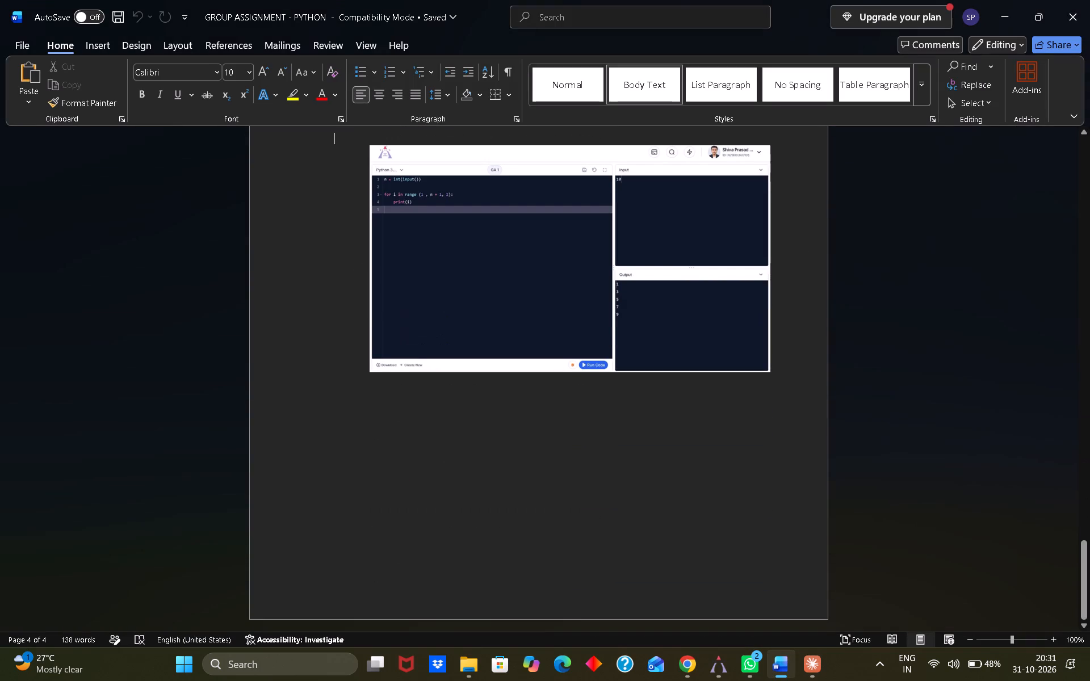
left_click(326, 402)
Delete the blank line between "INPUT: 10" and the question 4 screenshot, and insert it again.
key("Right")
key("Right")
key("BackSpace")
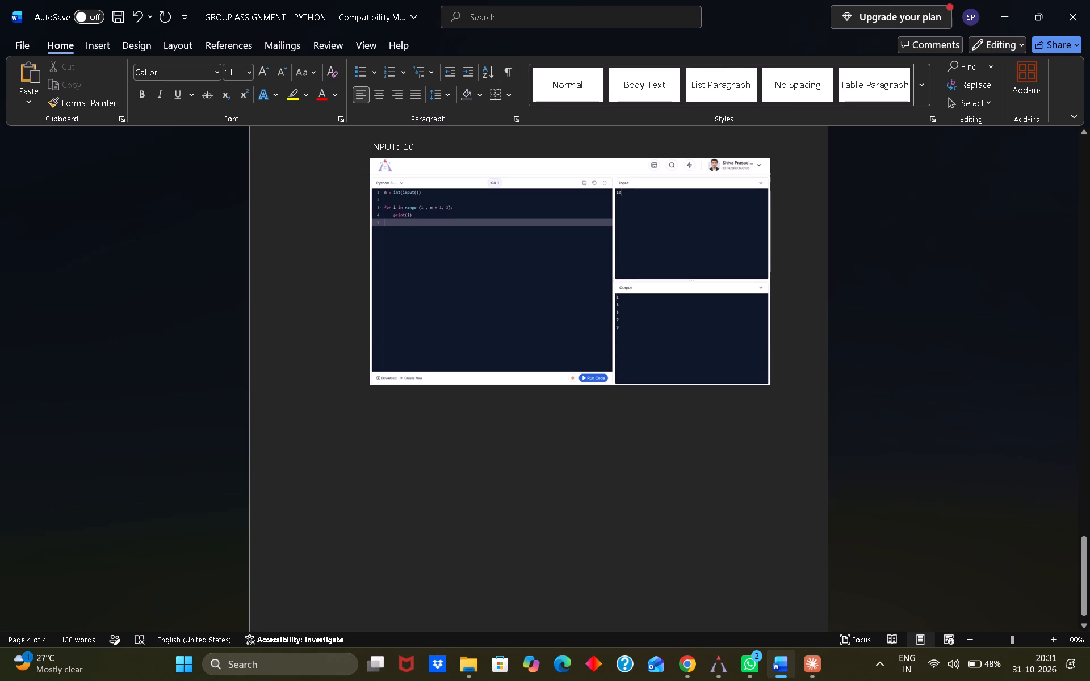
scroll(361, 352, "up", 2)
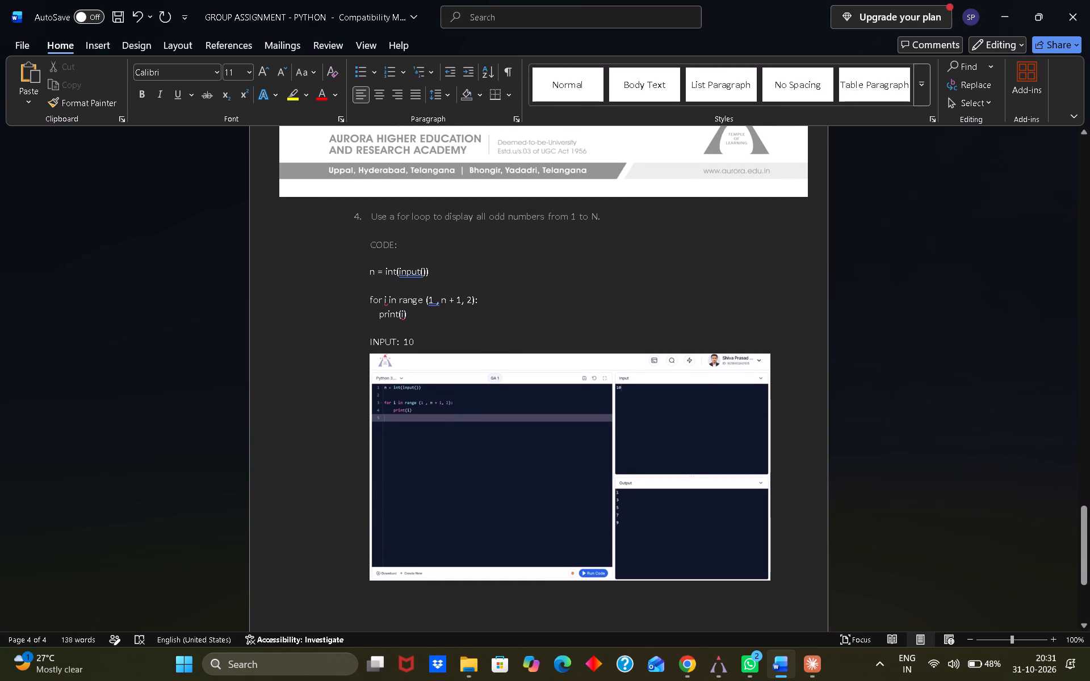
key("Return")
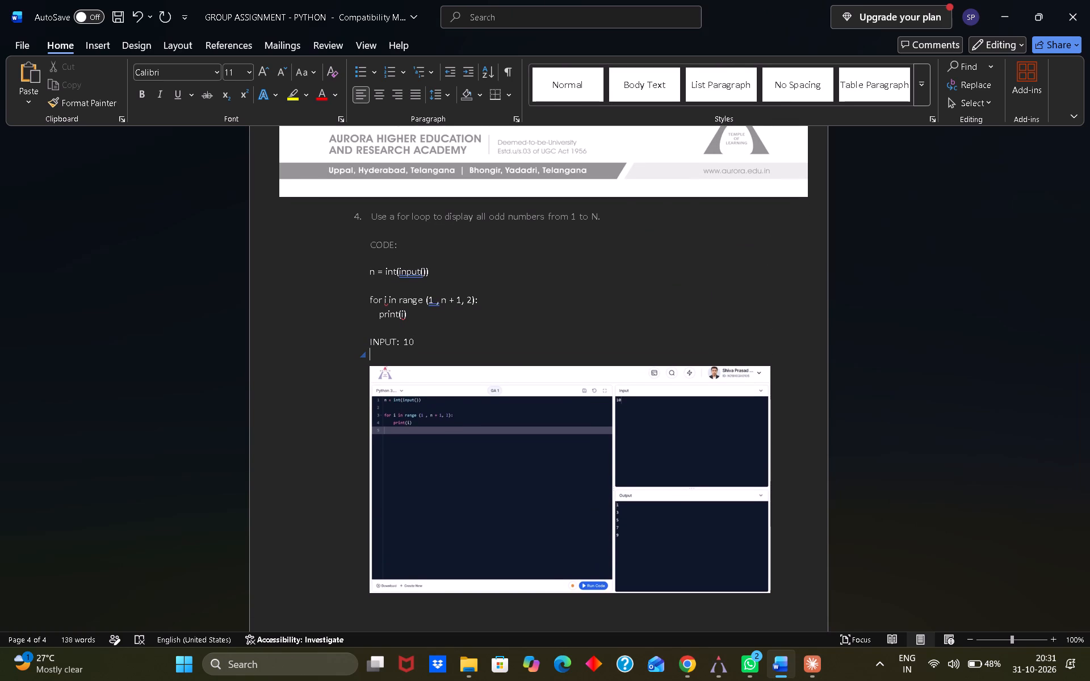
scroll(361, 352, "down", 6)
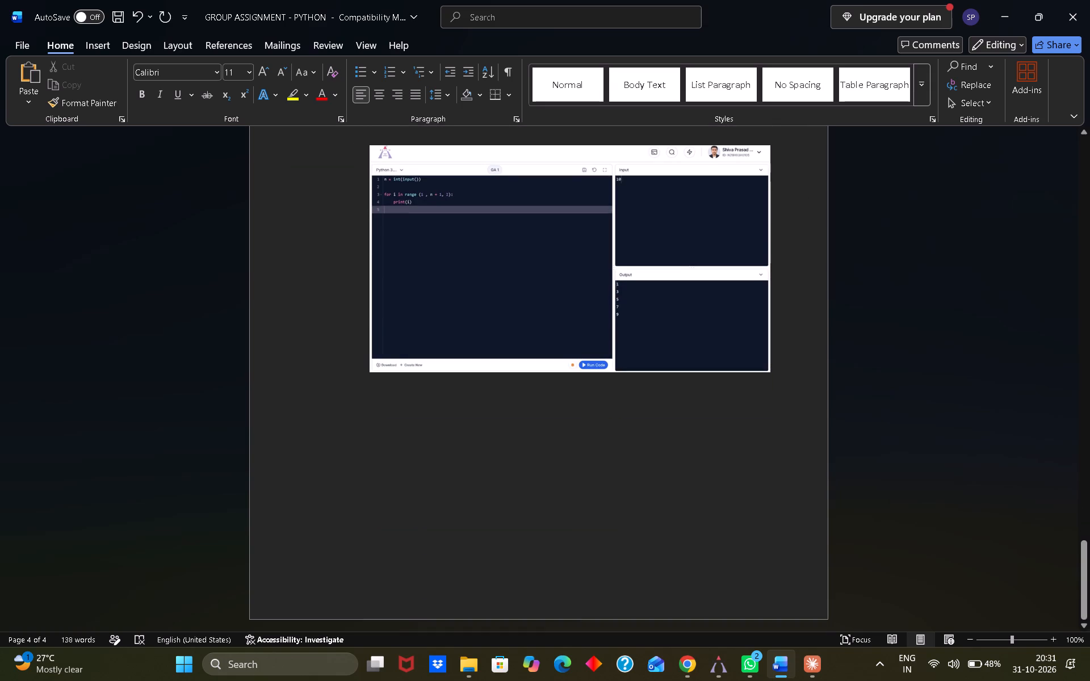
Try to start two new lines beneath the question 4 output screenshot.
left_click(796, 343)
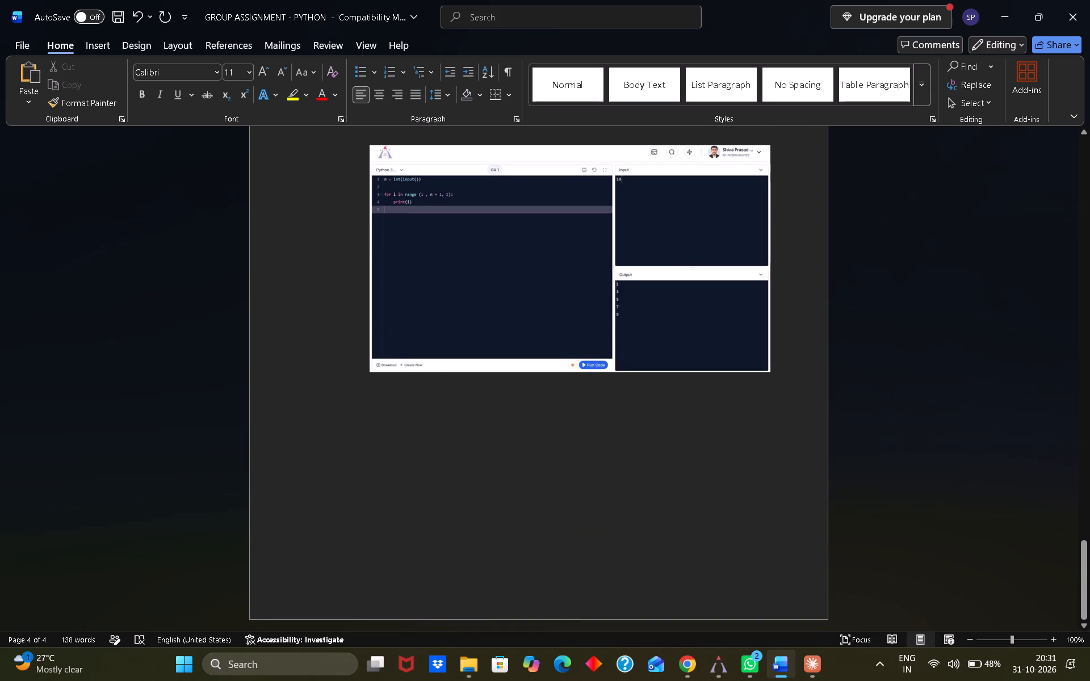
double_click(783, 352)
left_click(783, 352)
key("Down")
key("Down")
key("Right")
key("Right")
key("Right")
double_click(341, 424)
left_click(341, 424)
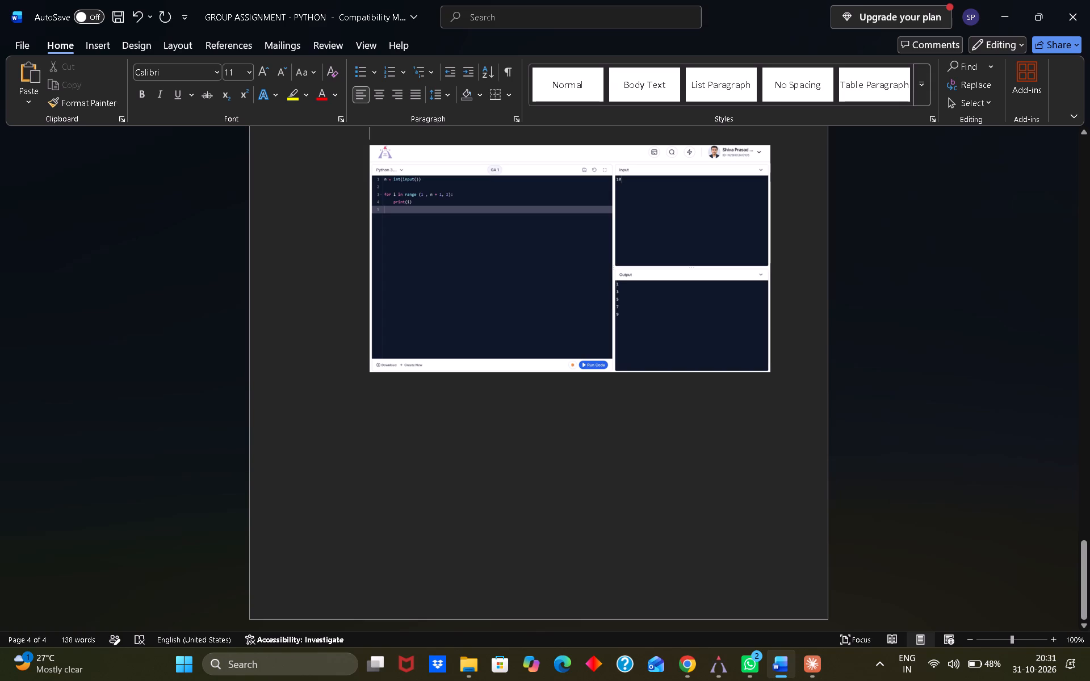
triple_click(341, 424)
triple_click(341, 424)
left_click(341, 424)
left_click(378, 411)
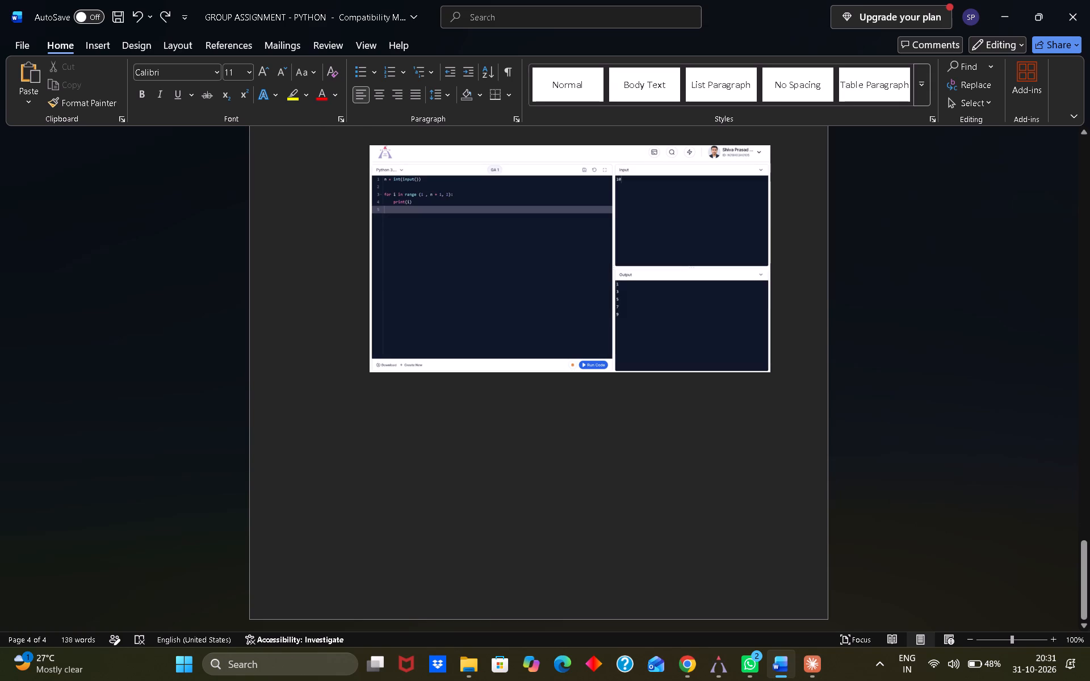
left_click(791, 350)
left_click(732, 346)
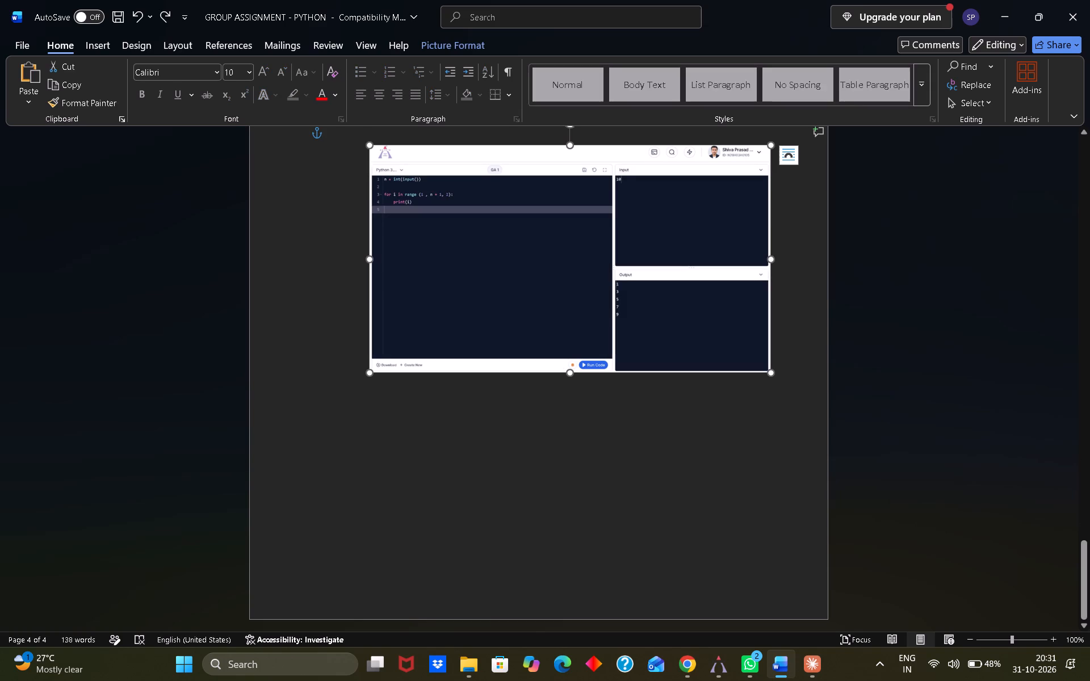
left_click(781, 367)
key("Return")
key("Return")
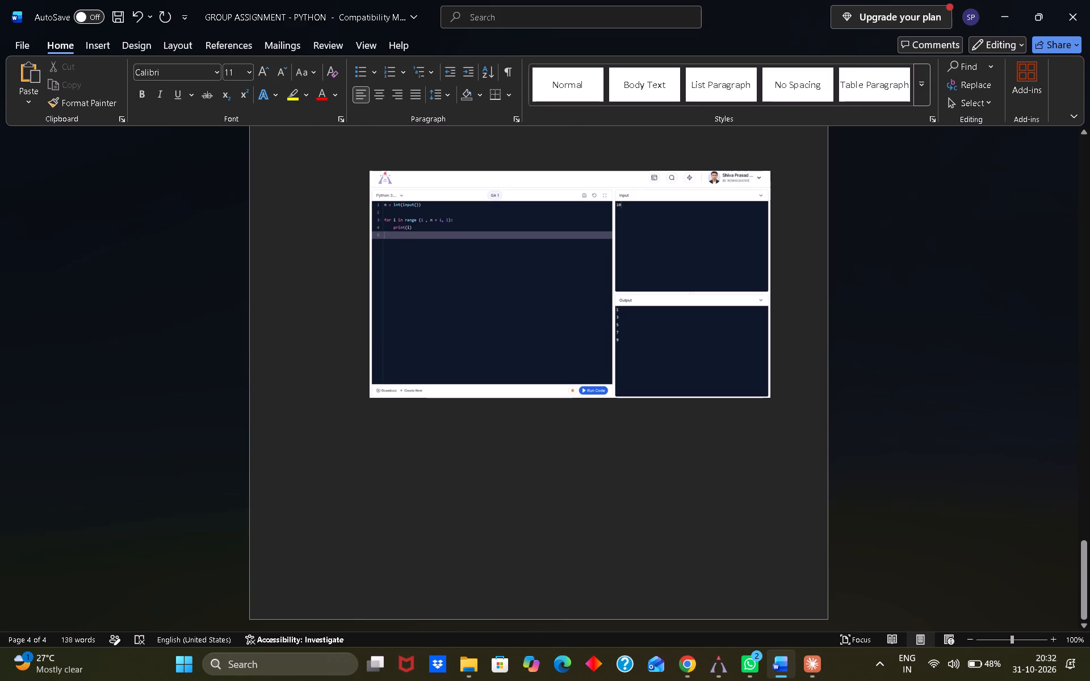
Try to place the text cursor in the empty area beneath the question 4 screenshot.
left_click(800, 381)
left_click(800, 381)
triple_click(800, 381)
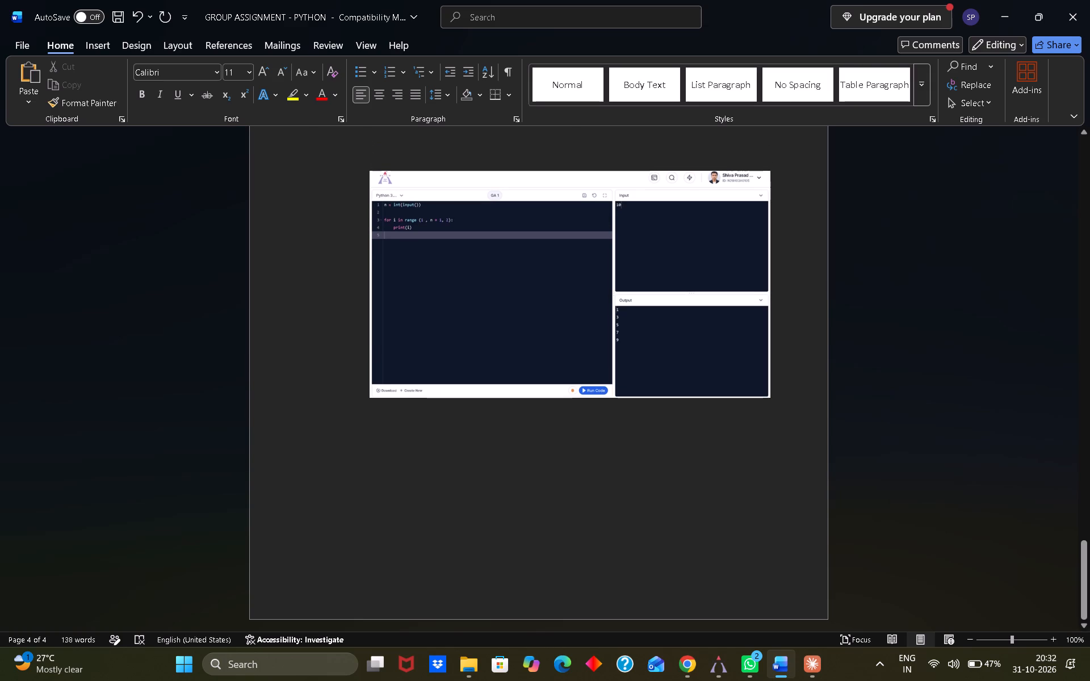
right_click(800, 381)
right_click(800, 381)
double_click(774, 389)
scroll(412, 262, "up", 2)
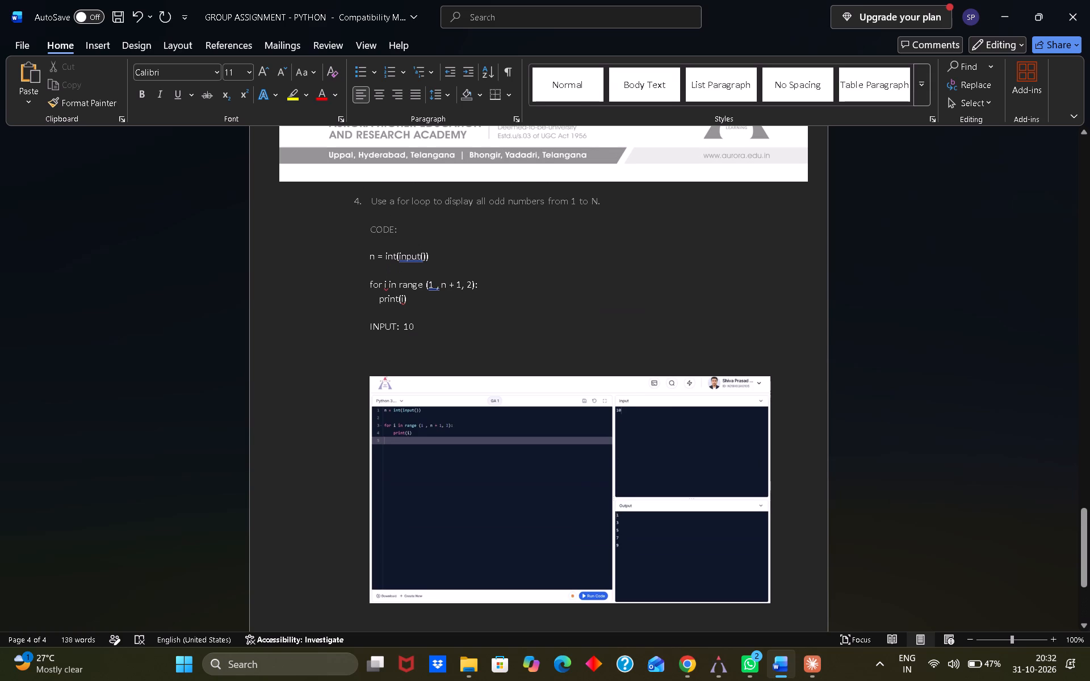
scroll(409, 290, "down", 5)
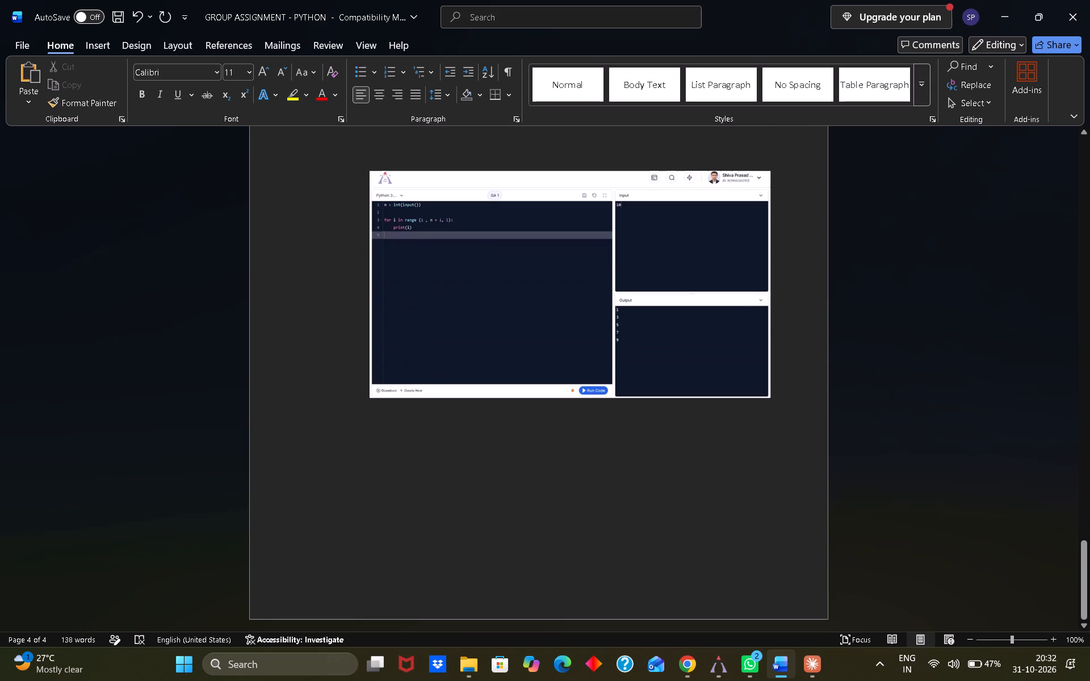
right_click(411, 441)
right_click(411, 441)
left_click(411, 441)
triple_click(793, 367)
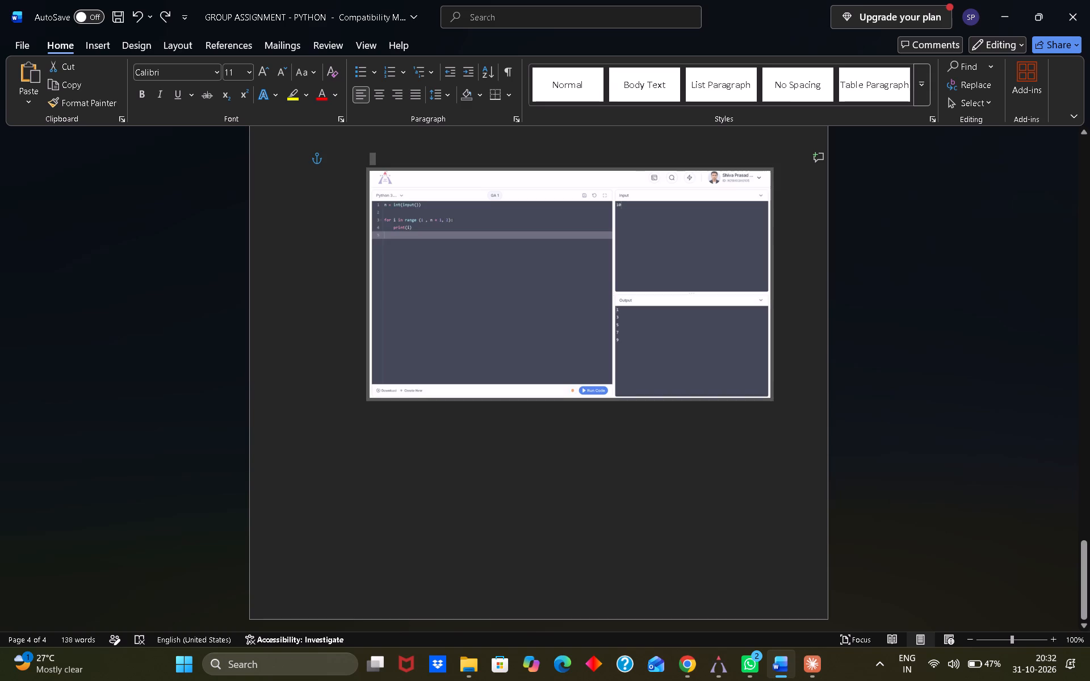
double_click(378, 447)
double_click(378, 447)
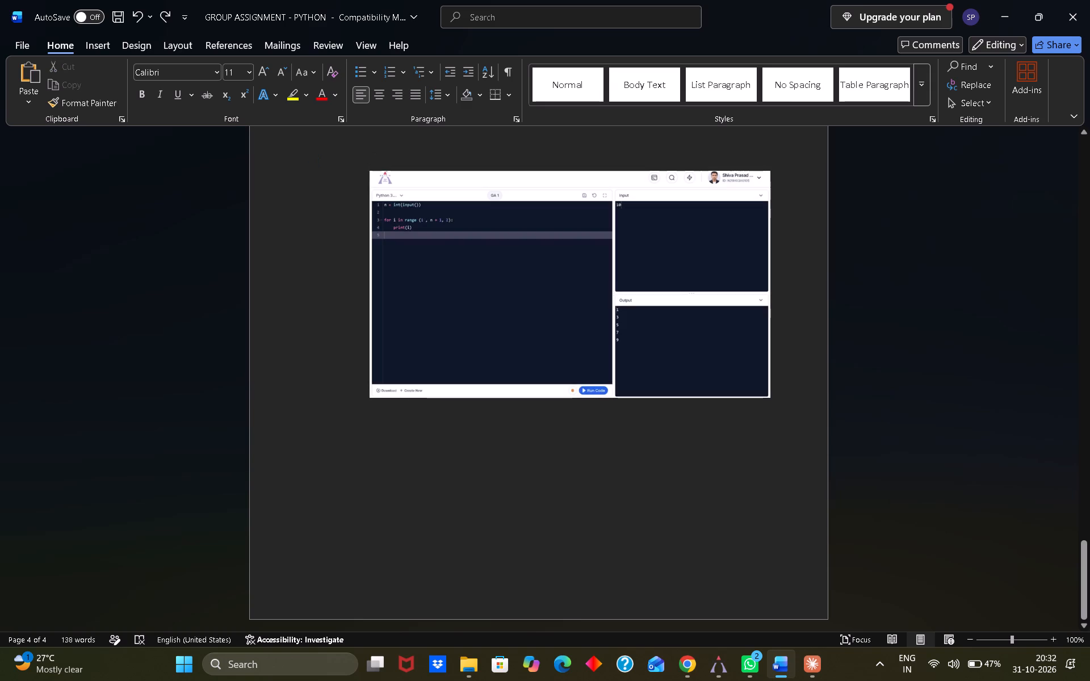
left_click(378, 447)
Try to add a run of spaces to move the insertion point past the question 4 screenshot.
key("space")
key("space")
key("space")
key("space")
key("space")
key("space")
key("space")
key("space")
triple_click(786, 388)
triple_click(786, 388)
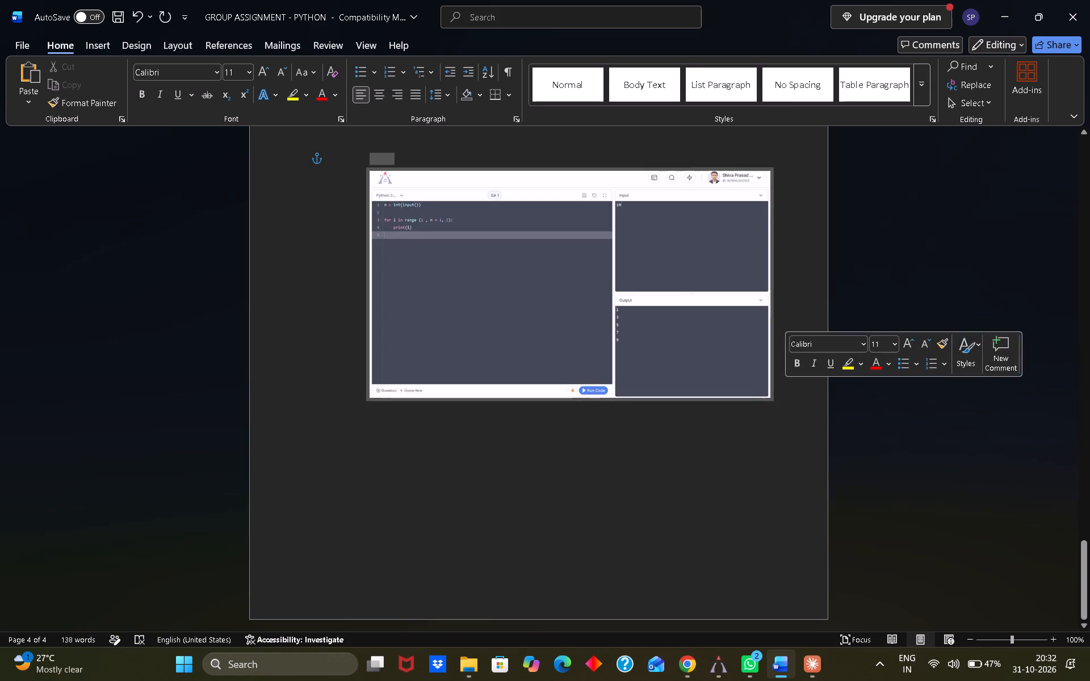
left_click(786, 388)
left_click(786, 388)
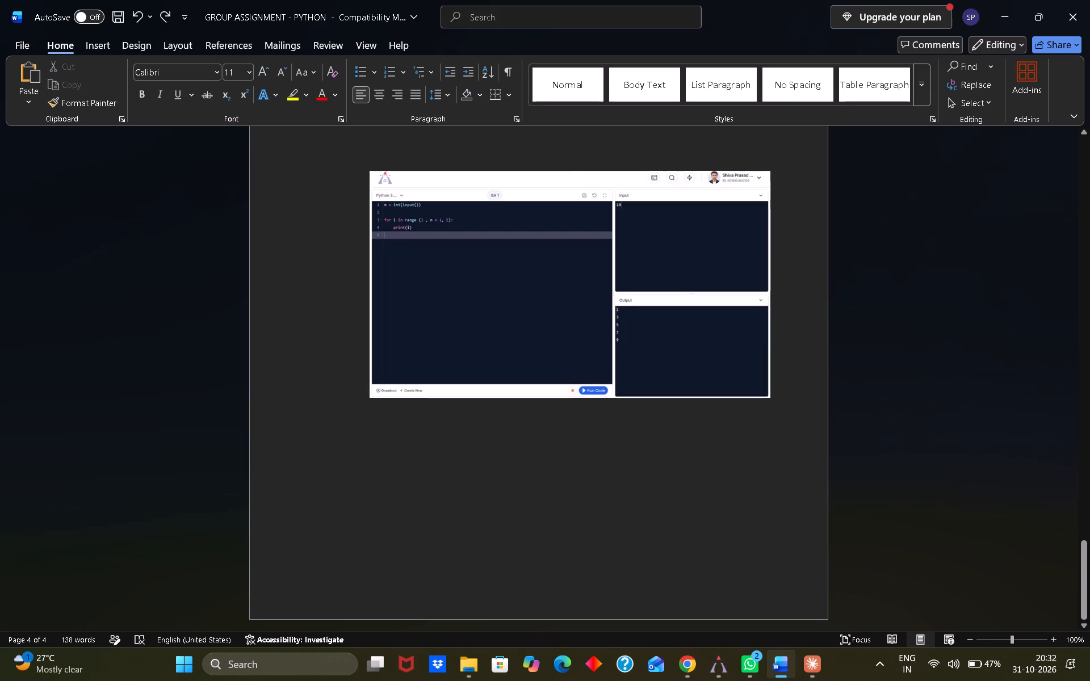
Copy the question 4 output screenshot and remove it from the page.
left_click(671, 310)
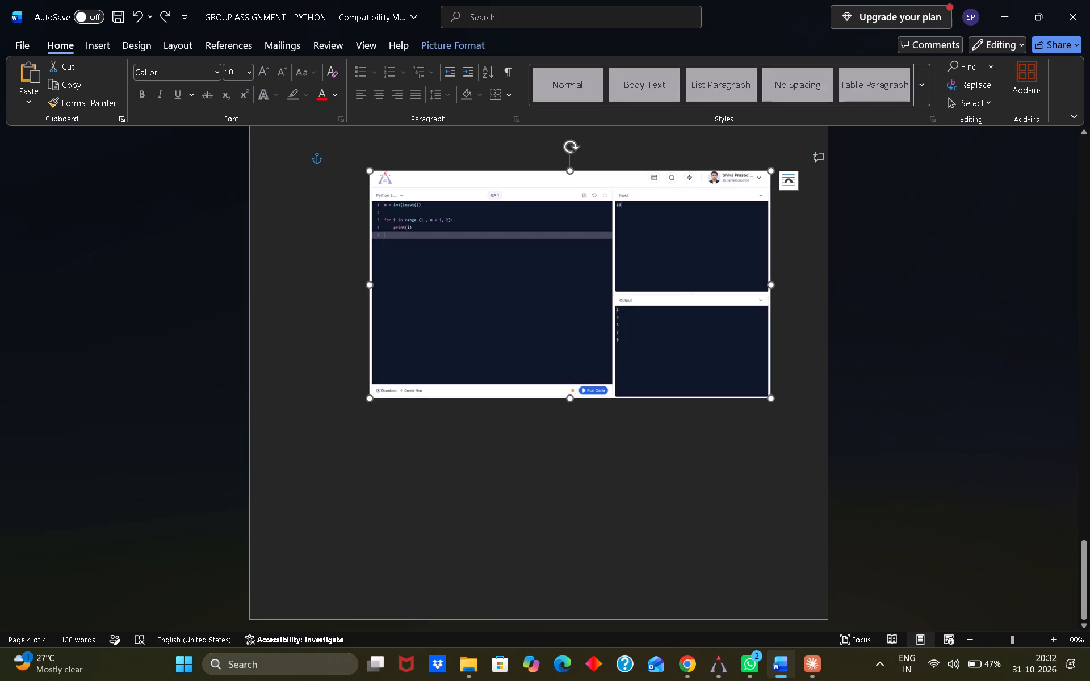
key("ctrl+c")
key("BackSpace")
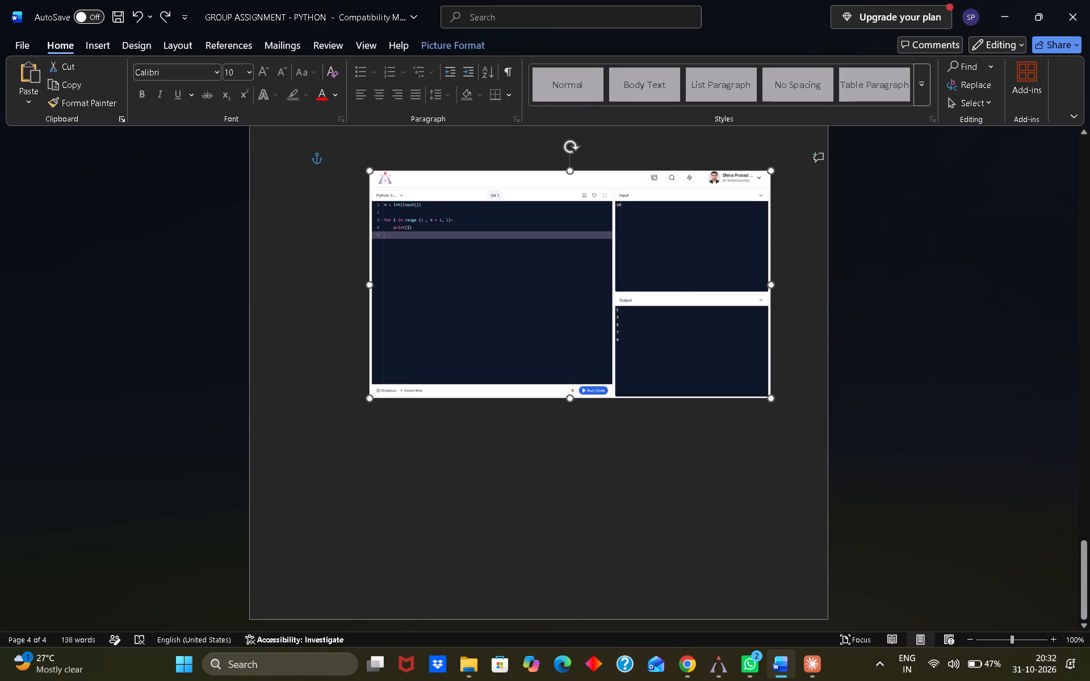
Clear the leftover empty lines after "INPUT: 10" in question 4 and start a fresh line beneath it.
scroll(671, 310, "up", 2)
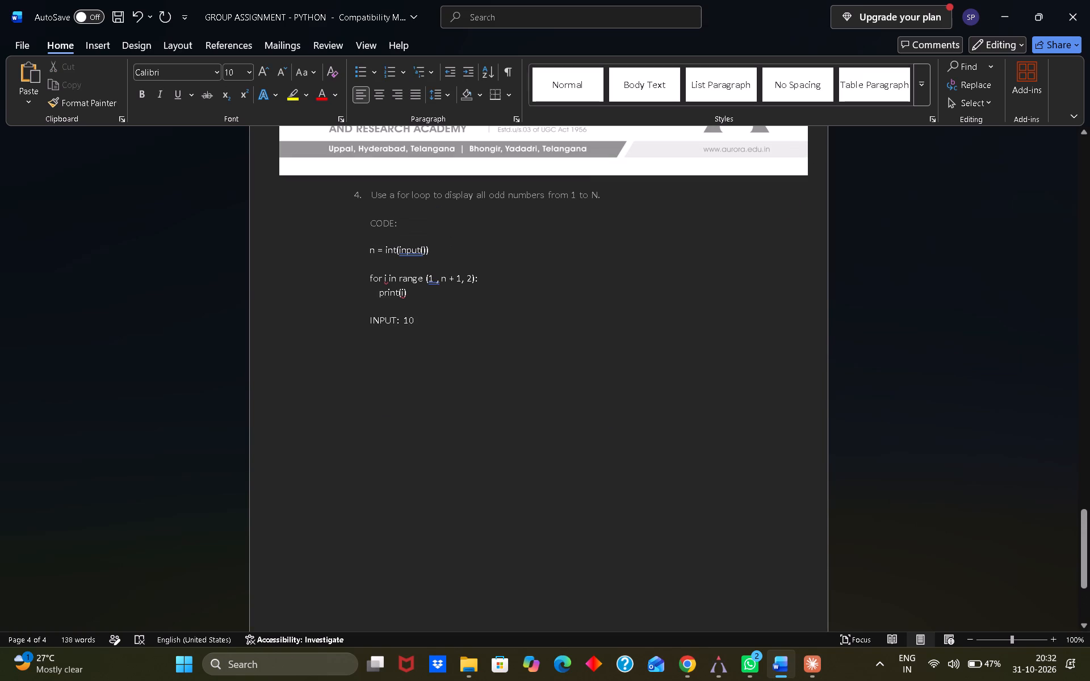
key("BackSpace")
key("BackSpace")
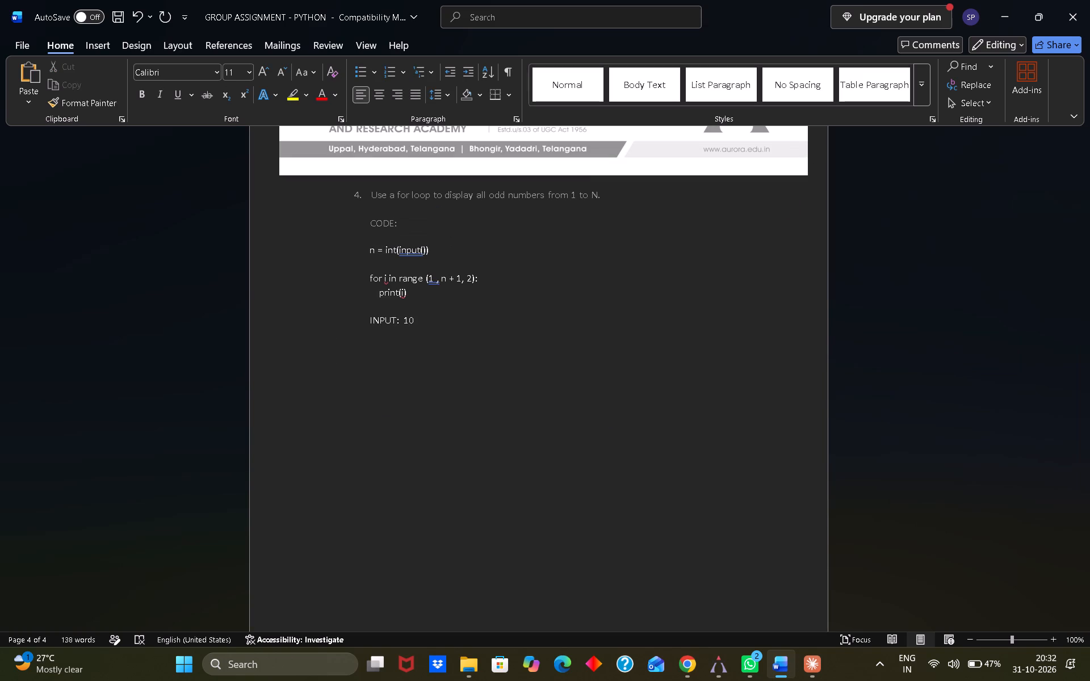
key("BackSpace")
key("BackSpace")
key("Return")
key("Return")
key("BackSpace")
key("Return")
key("Return")
key("BackSpace")
key("BackSpace")
key("Left")
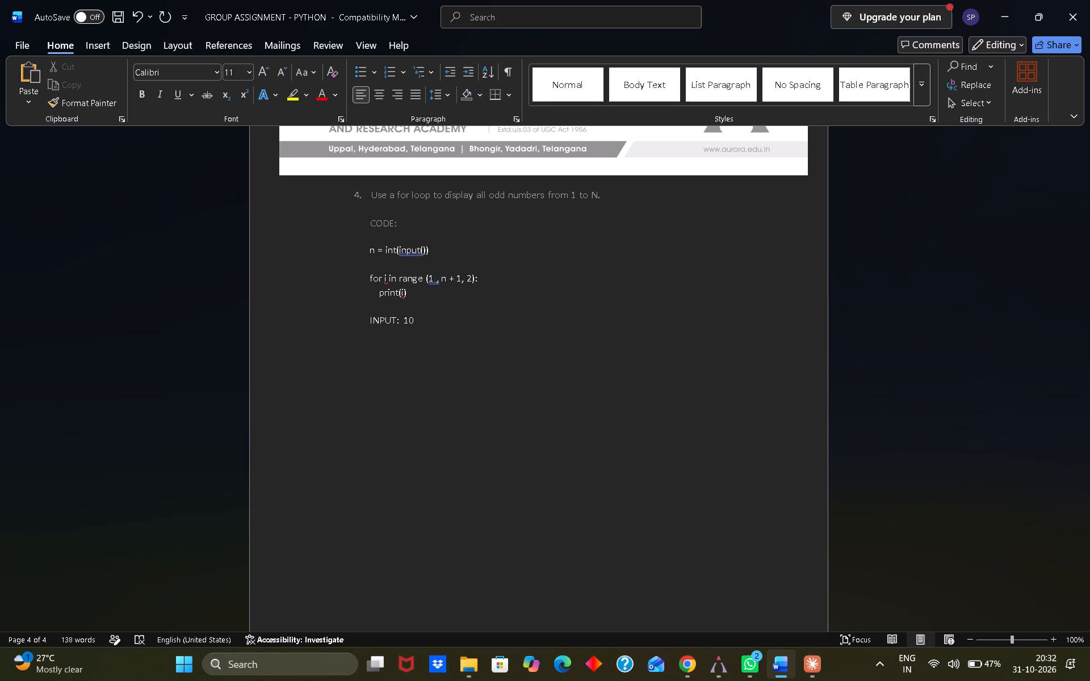
key("Right")
key("Left")
key("space")
key("space")
key("Return")
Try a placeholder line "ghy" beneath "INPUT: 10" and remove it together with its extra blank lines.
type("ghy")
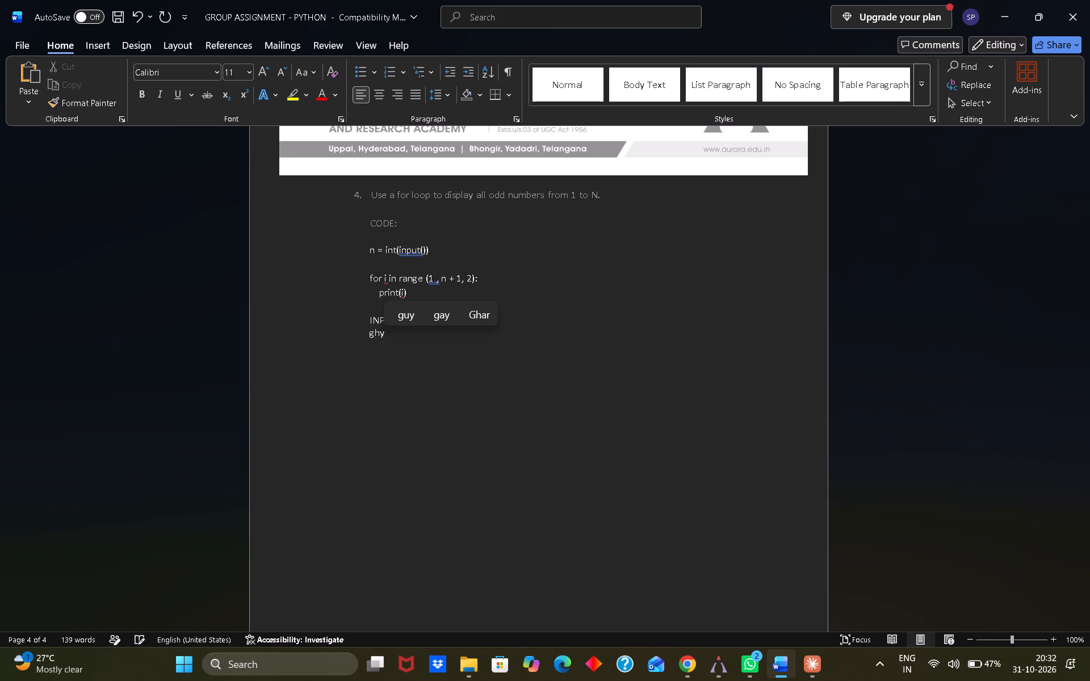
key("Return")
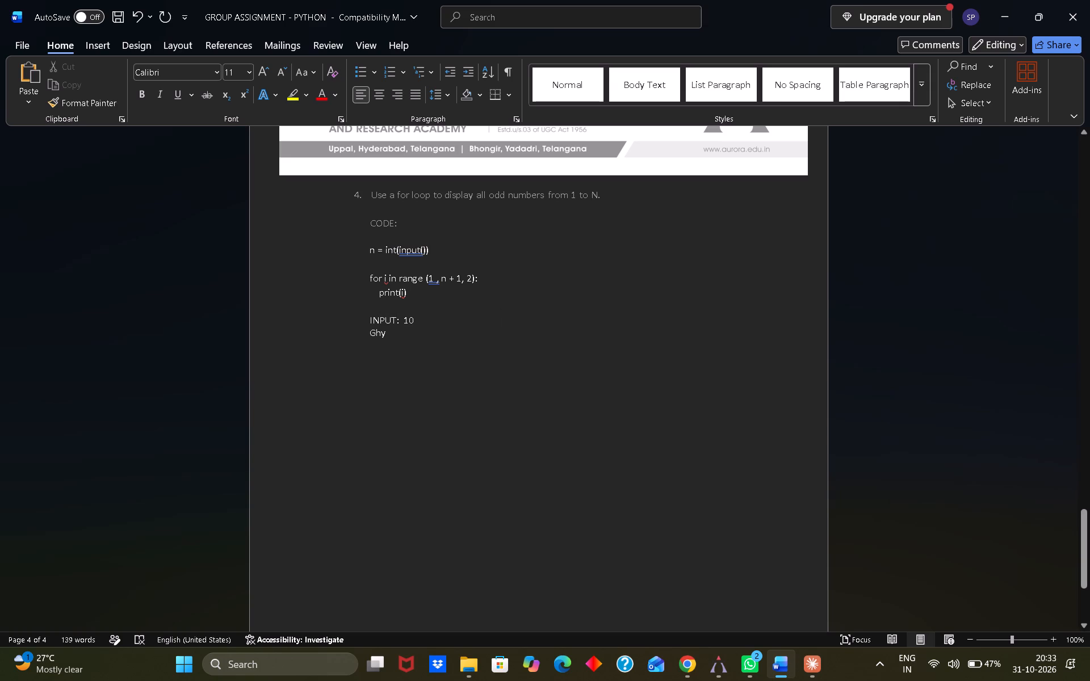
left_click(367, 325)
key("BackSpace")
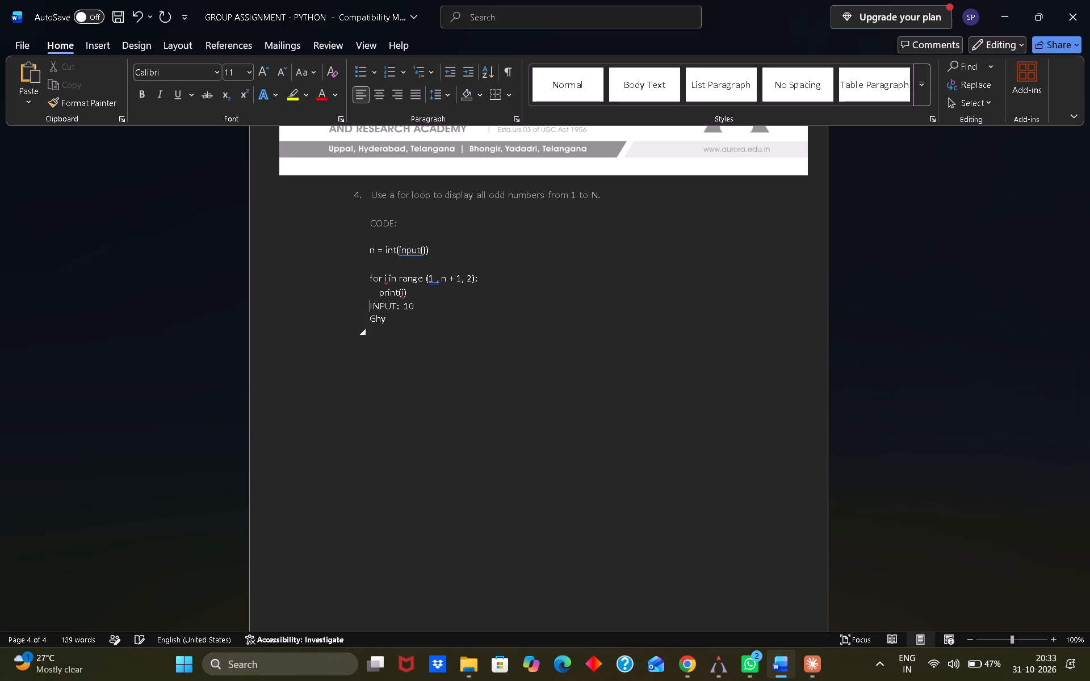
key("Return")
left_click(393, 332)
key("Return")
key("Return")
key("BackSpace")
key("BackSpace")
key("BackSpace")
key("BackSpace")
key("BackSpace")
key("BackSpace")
Paste the copied question 4 output screenshot beneath "INPUT: 10" and start two new lines below it.
key("Return")
key("ctrl+v")
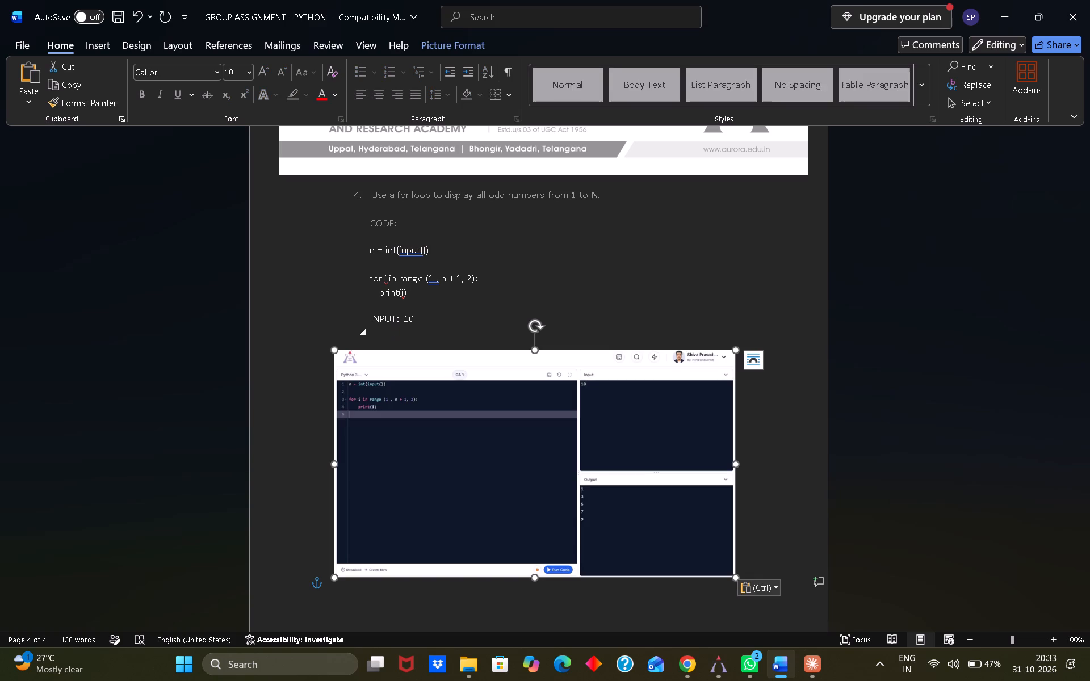
key("Return")
key("Return")
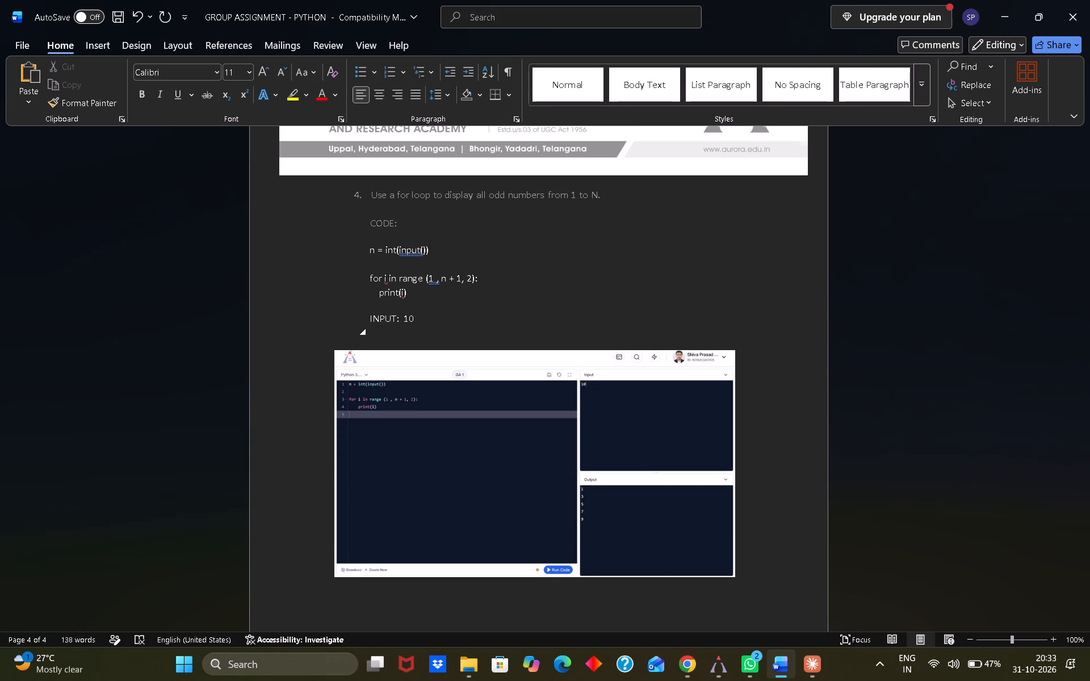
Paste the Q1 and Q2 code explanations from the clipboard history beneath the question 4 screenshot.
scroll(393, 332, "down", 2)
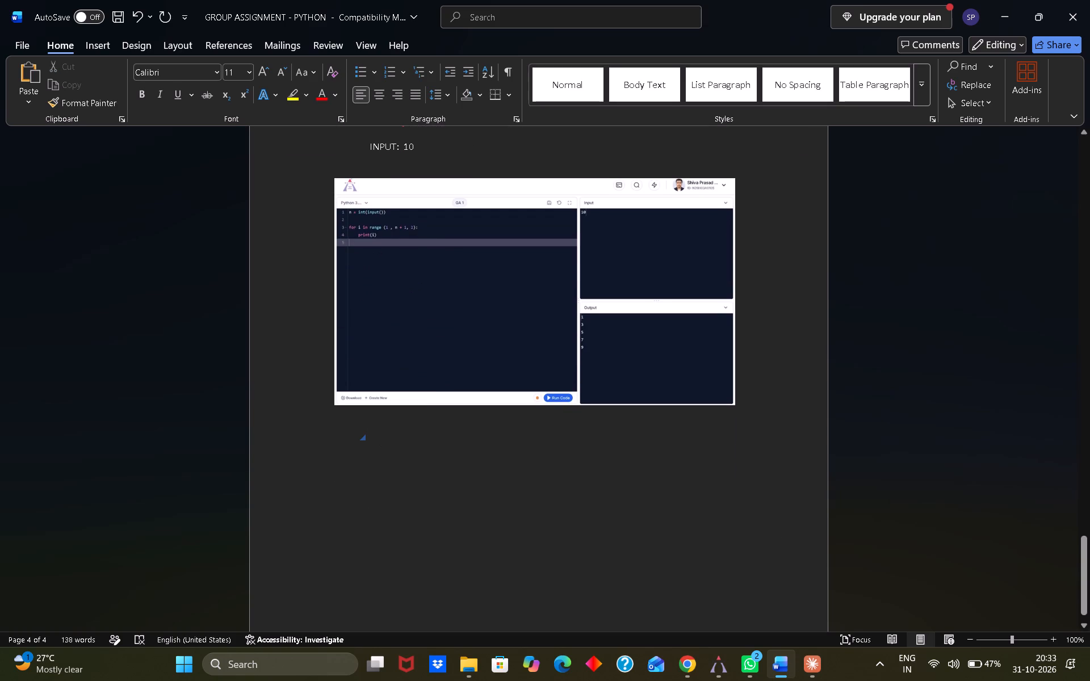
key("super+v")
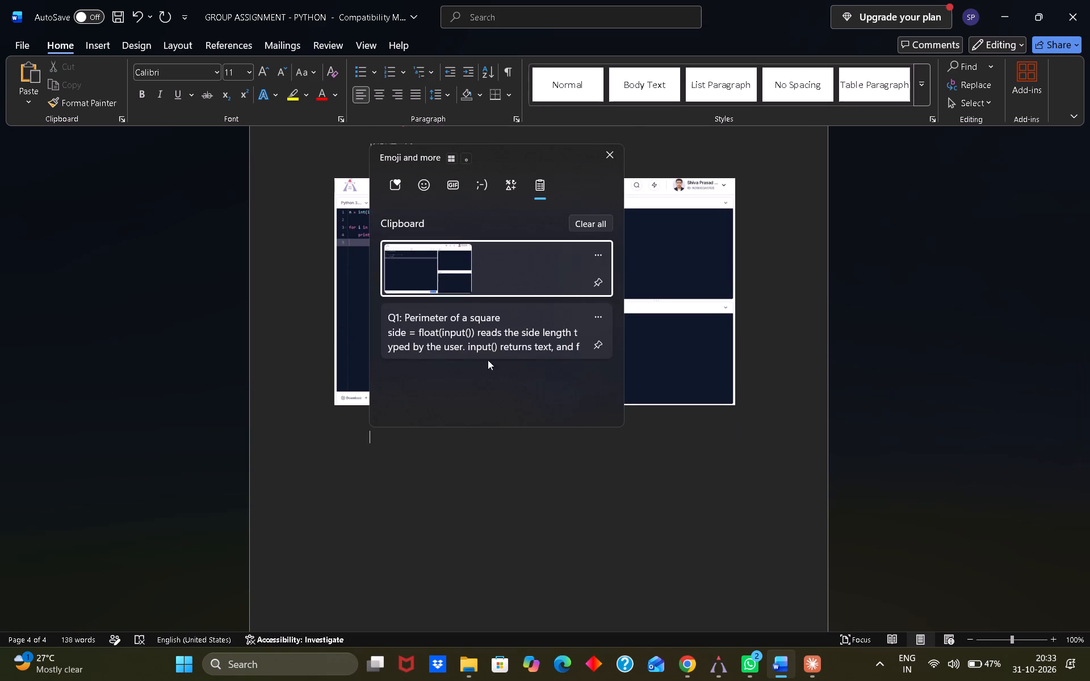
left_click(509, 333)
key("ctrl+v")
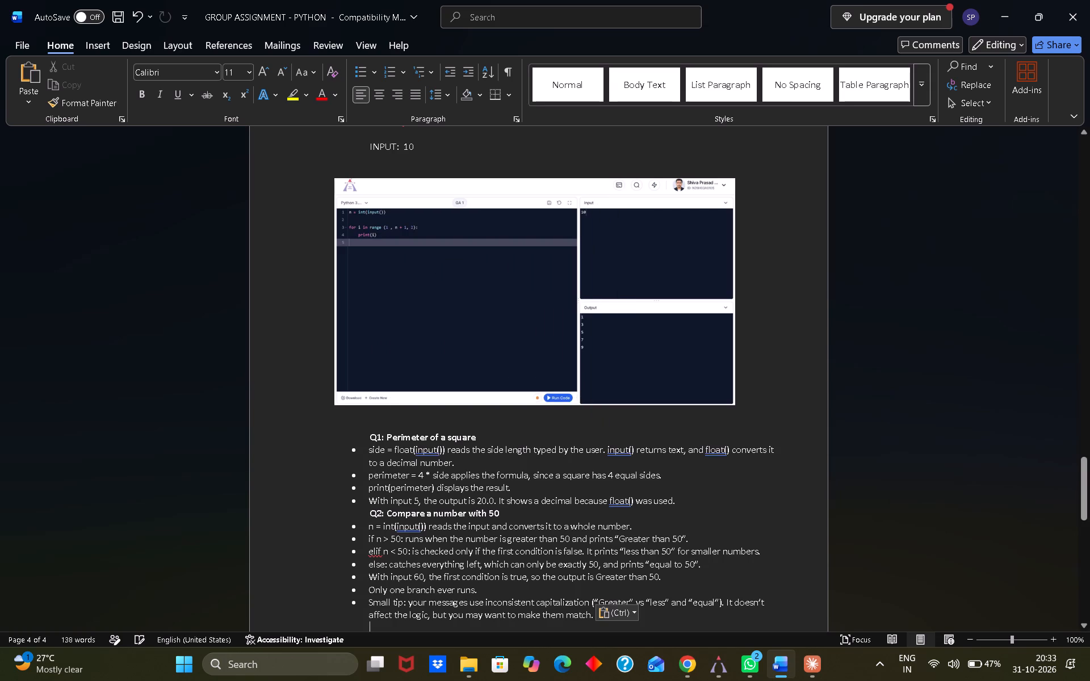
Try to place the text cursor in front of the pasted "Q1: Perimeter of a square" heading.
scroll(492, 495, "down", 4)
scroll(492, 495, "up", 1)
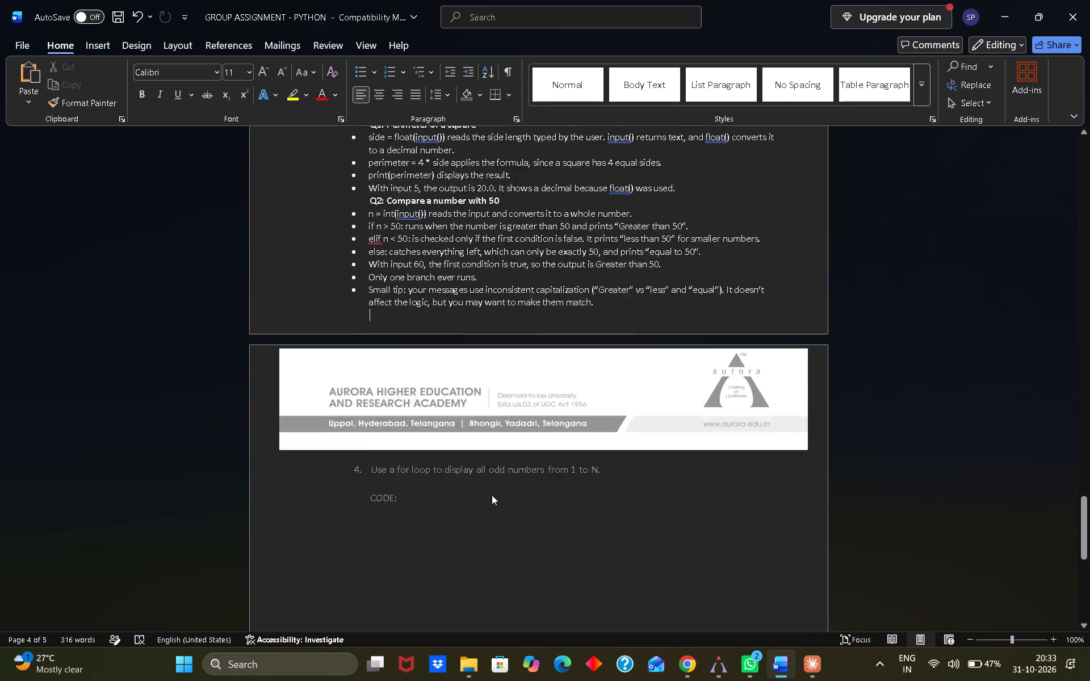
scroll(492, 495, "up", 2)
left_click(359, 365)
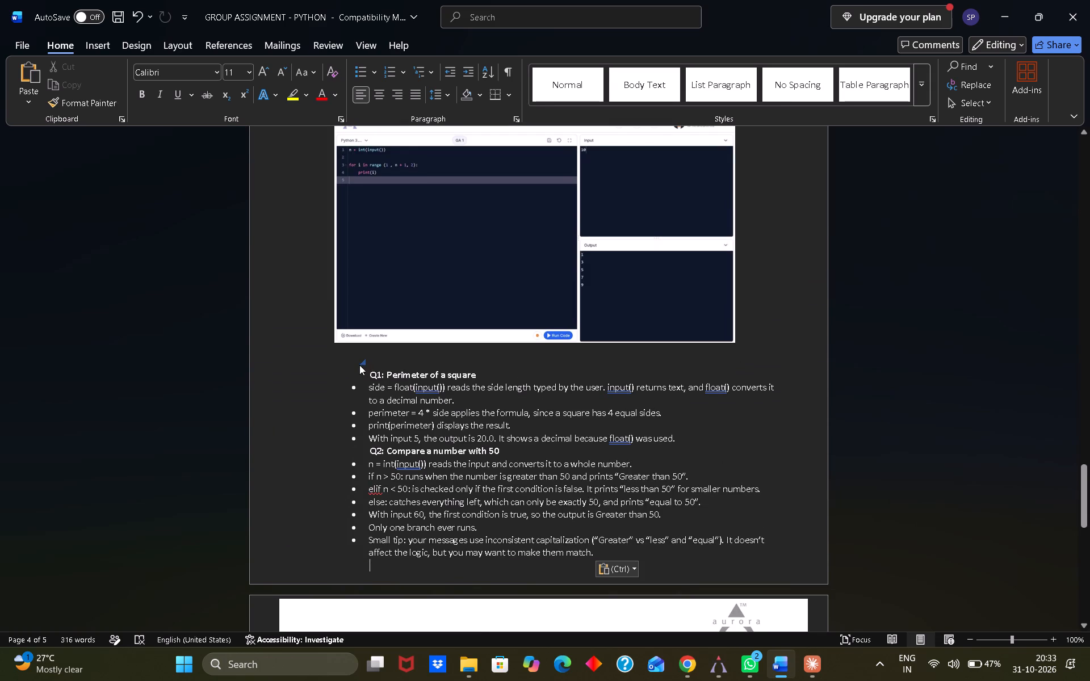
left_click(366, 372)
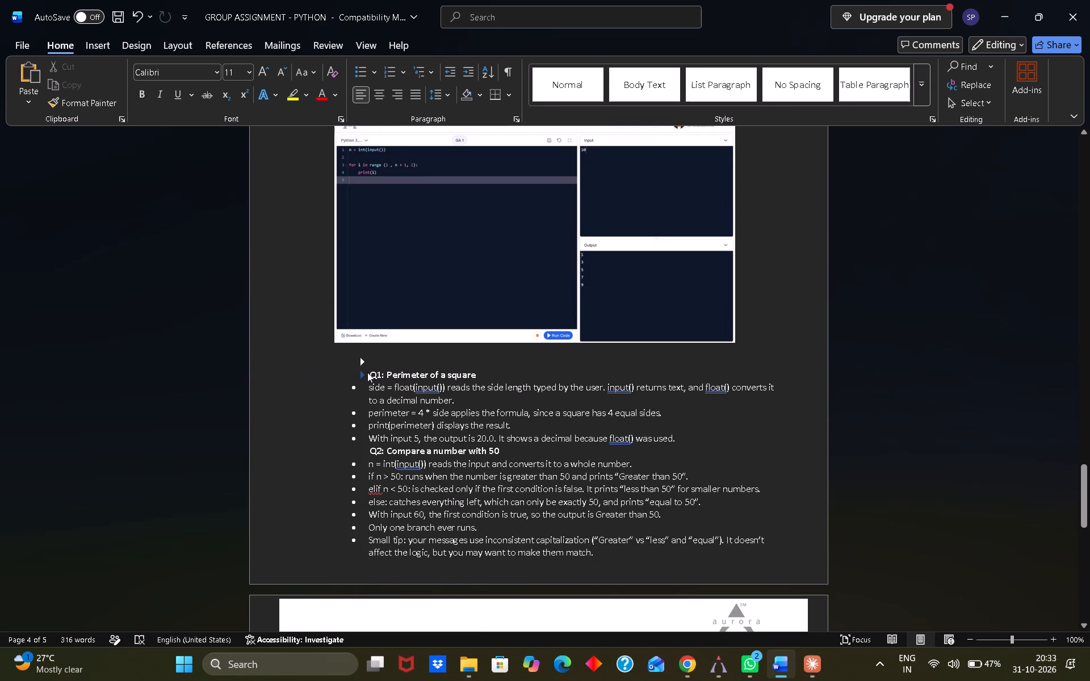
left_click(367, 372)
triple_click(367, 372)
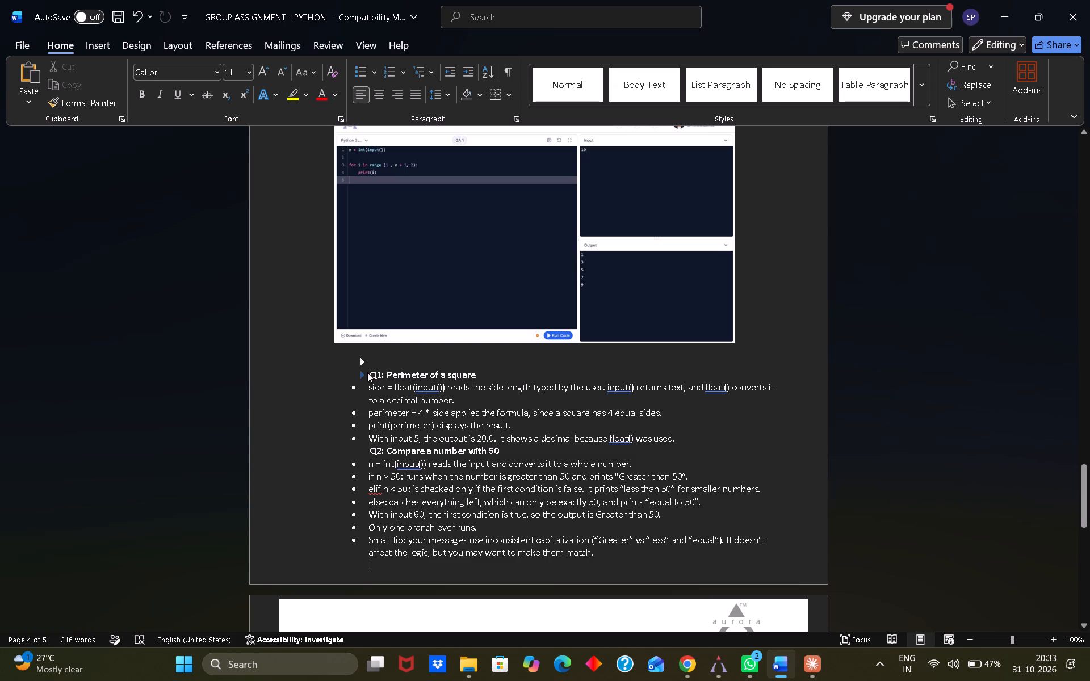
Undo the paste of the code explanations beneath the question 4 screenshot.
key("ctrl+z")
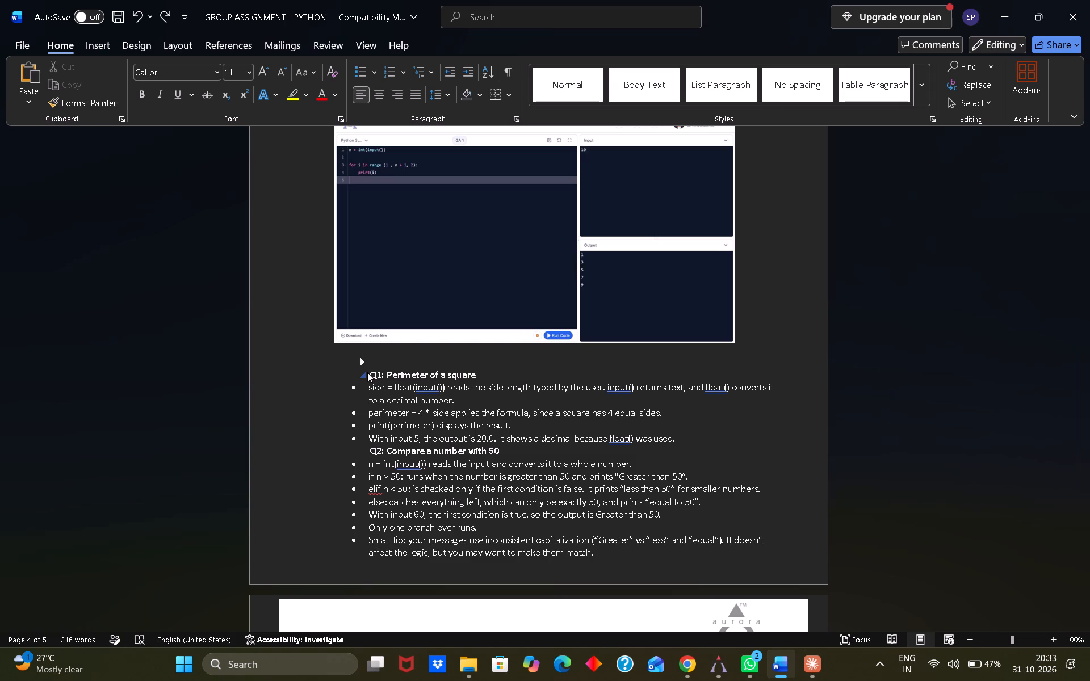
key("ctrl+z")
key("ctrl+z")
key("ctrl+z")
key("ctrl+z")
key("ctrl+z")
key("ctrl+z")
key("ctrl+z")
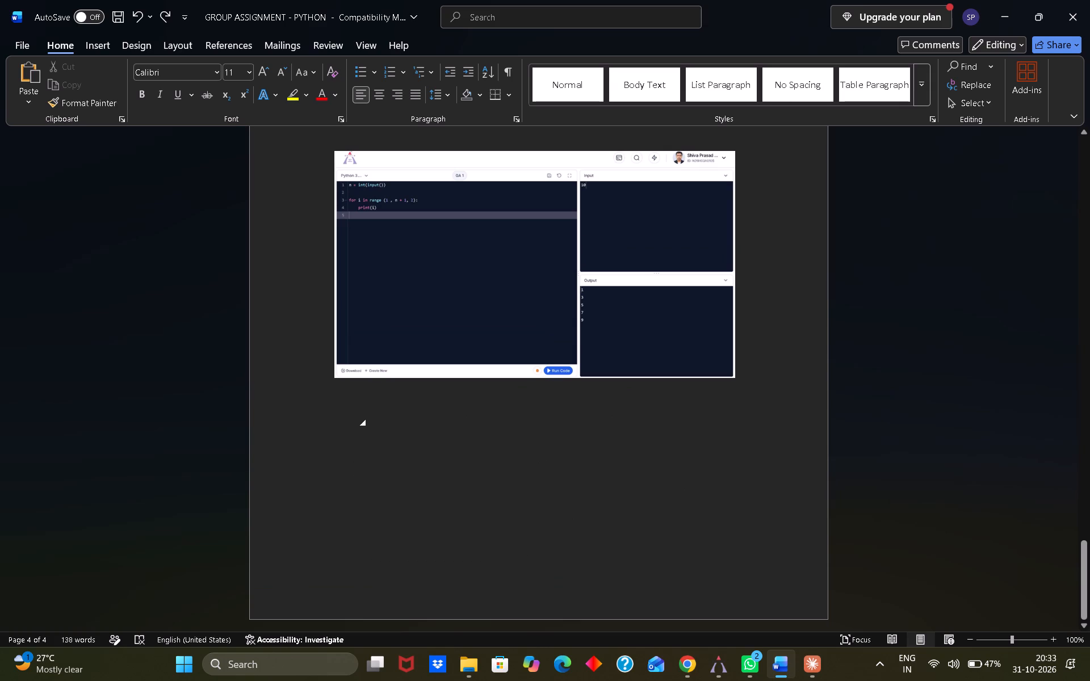
Start a new line beneath the question 4 screenshot, entering and clearing the trial letters "CO".
key("Return")
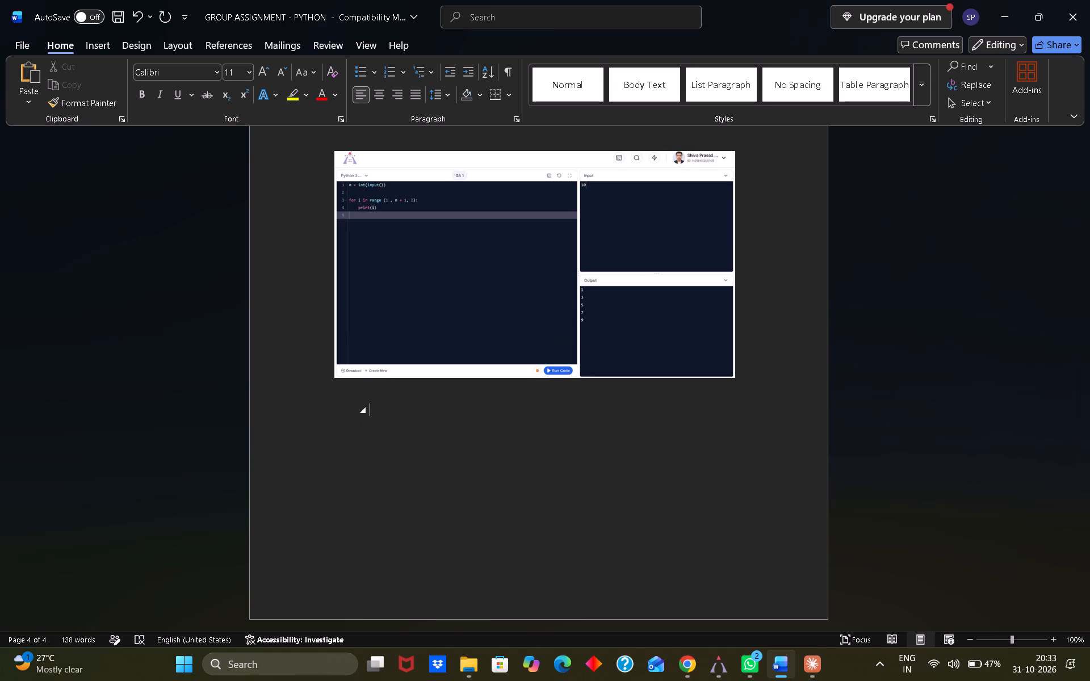
key("c")
key("o")
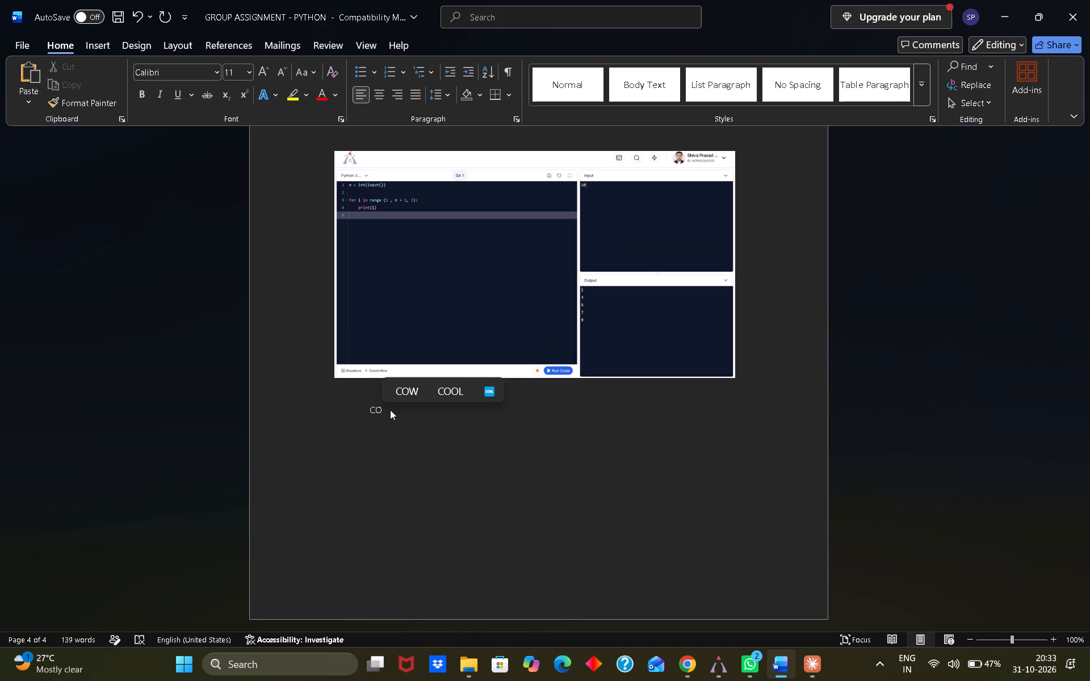
key("BackSpace")
key("BackSpace")
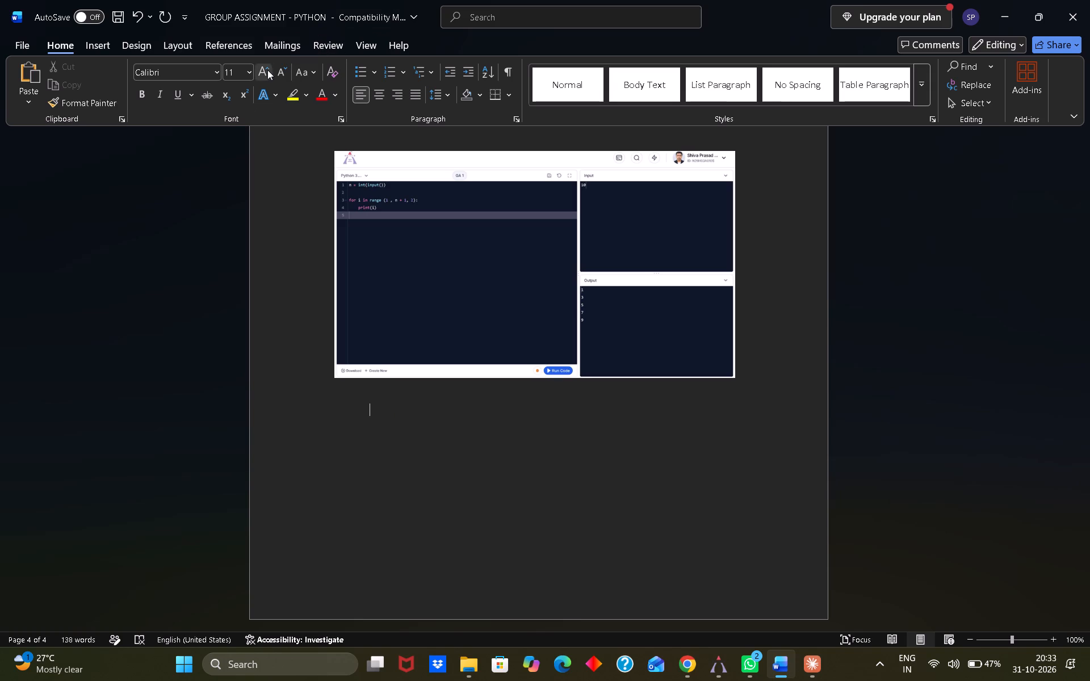
Add the heading "CODE EXPLANATION :" in Bahnschrift SemiBold SemiCondensed beneath the question 4 screenshot, followed by a new line.
left_click(194, 73)
left_click(217, 73)
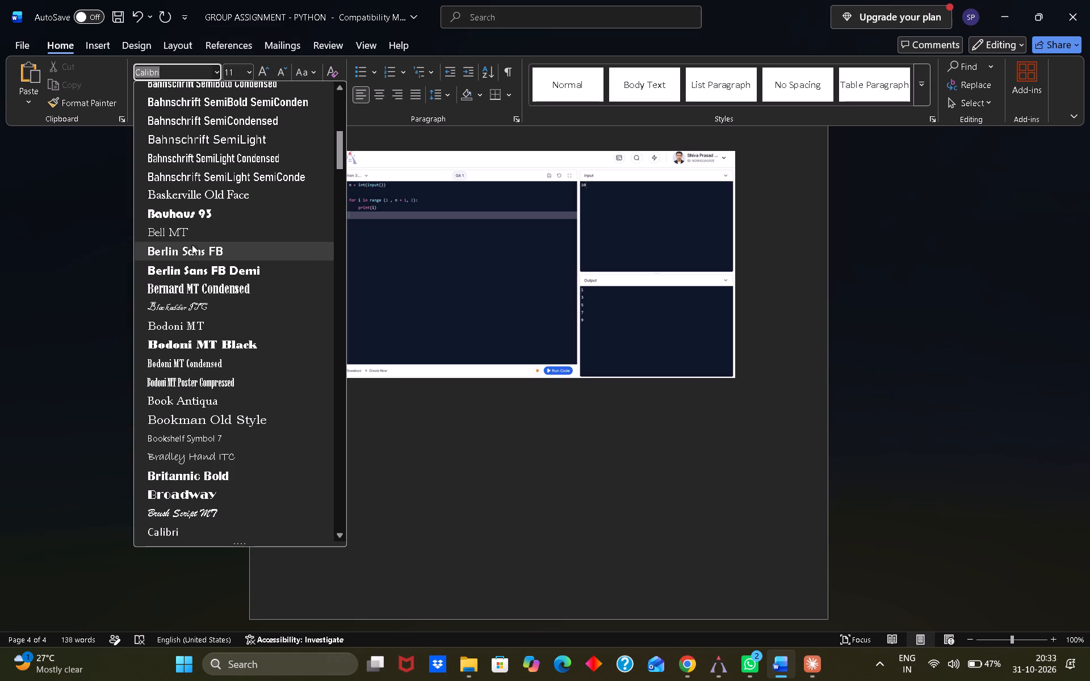
left_click(187, 102)
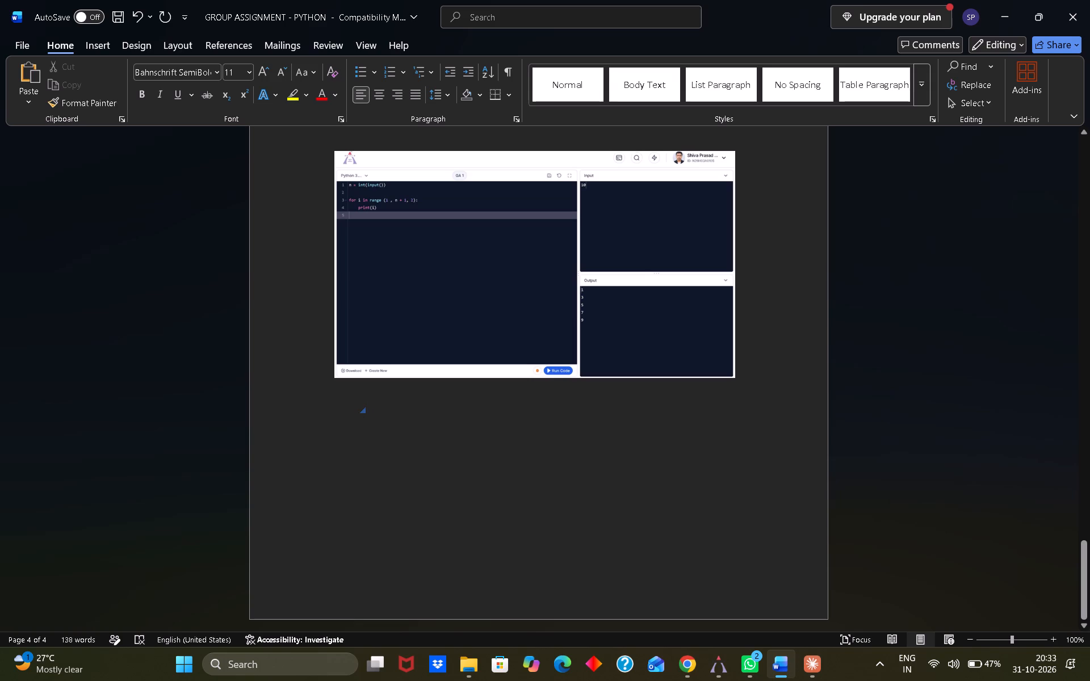
left_click(370, 409)
key("c")
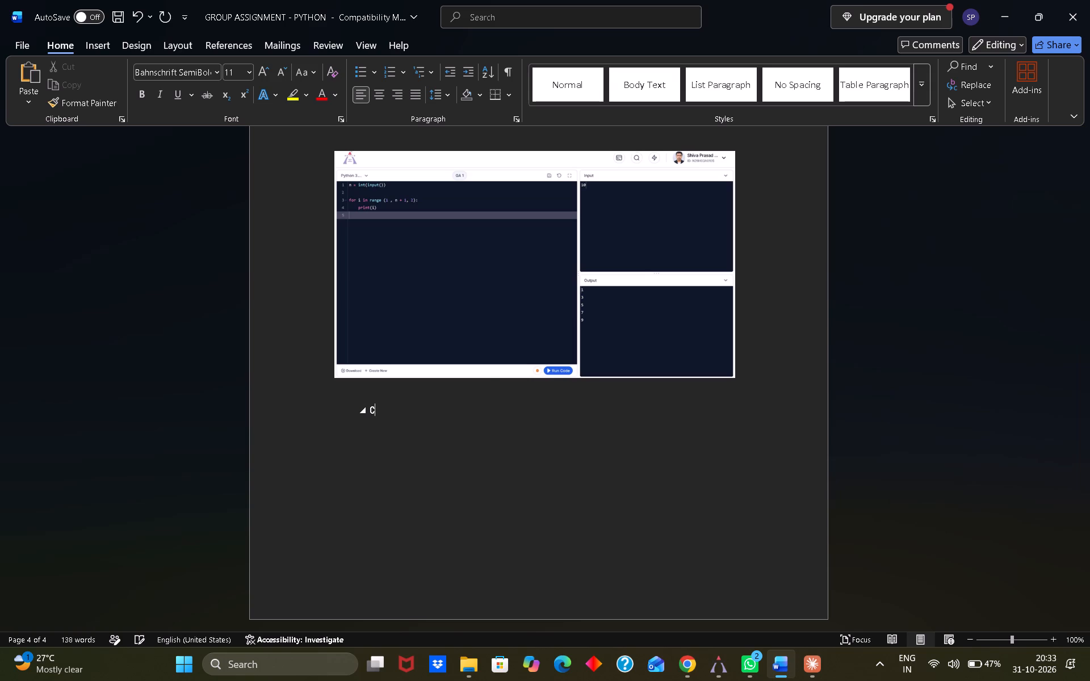
type("ODE")
key("space")
type("EXPLANATION")
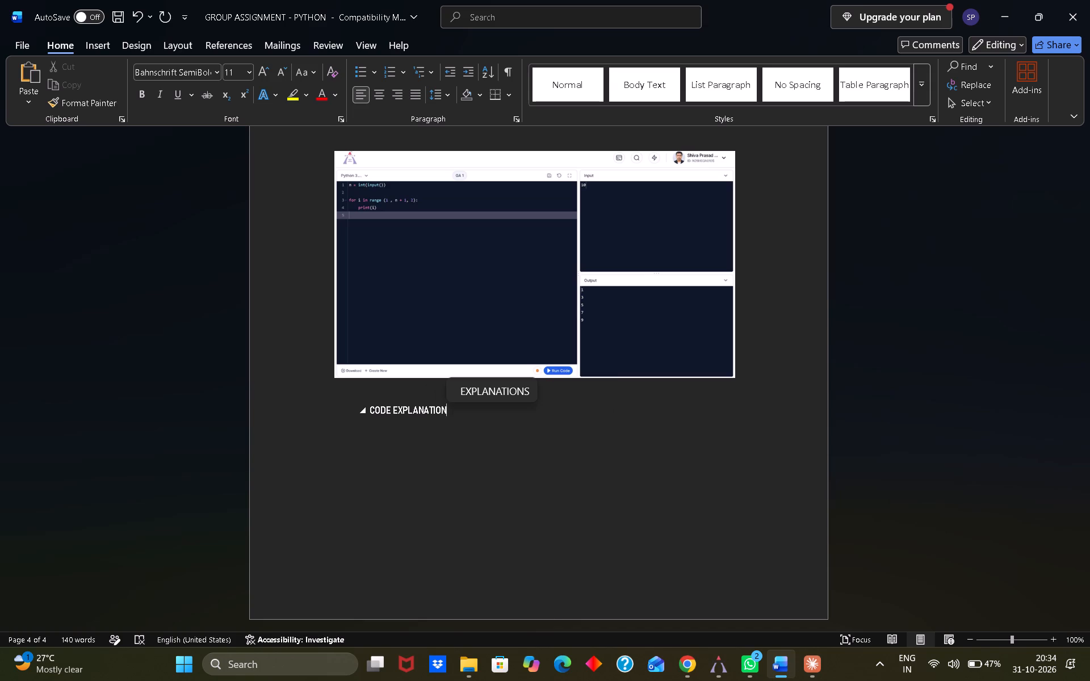
key("space")
type(":")
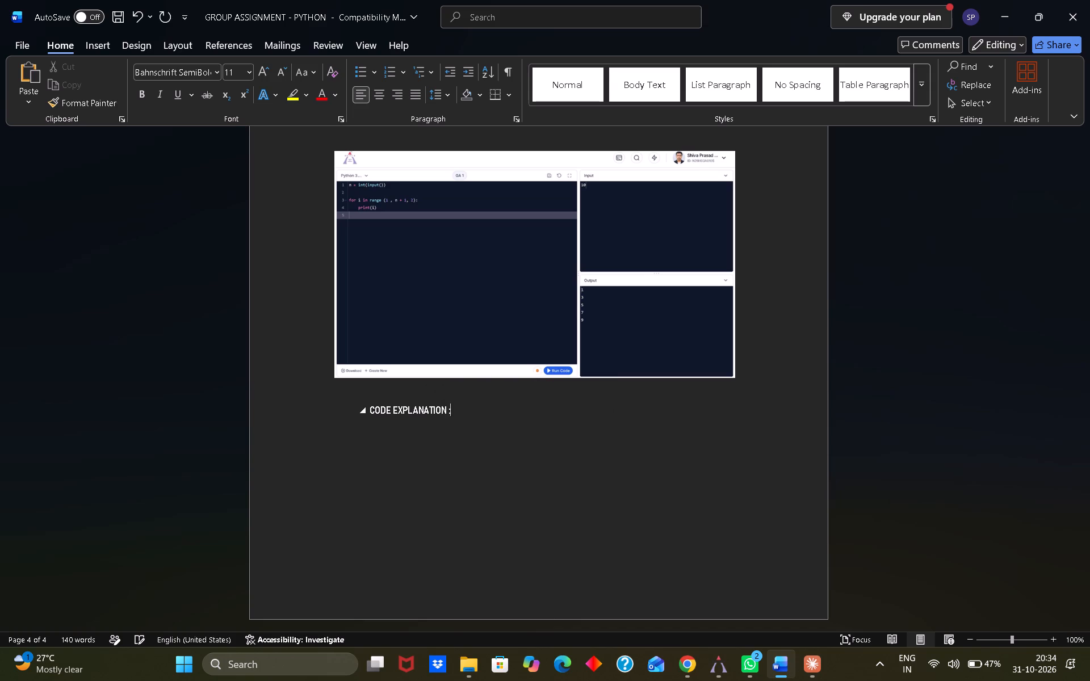
key("space")
key("Return")
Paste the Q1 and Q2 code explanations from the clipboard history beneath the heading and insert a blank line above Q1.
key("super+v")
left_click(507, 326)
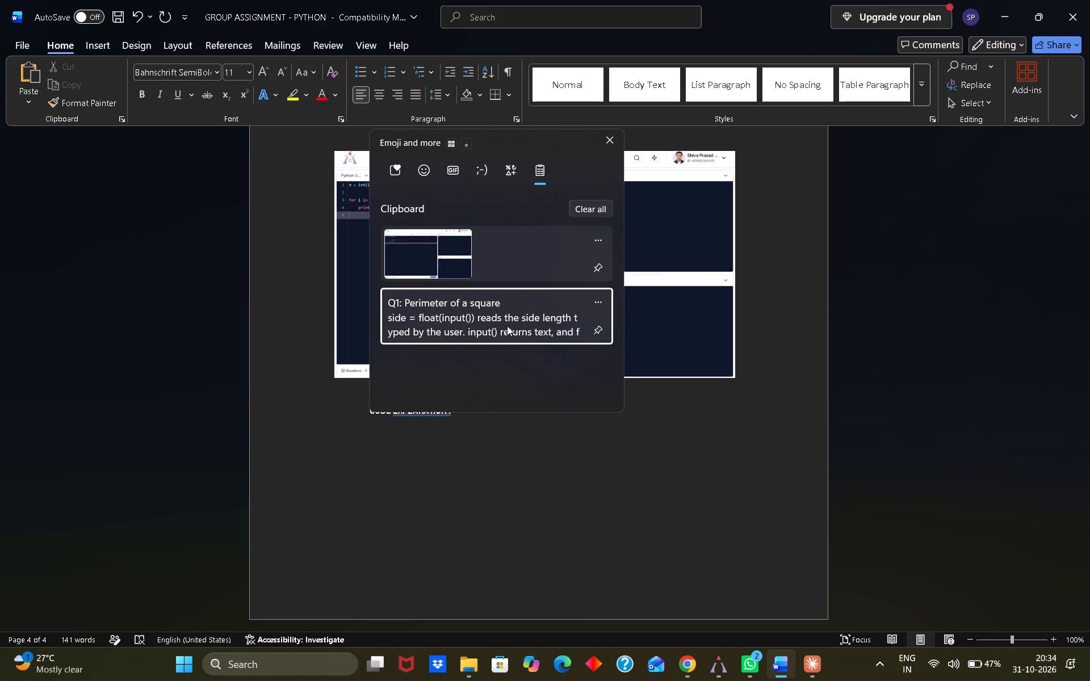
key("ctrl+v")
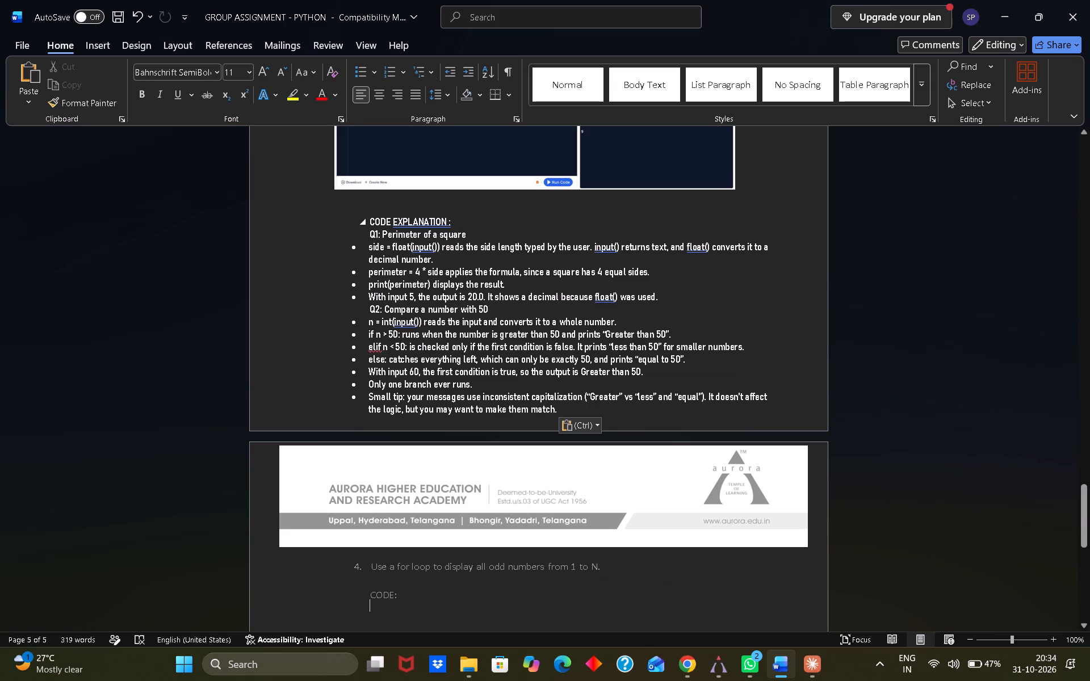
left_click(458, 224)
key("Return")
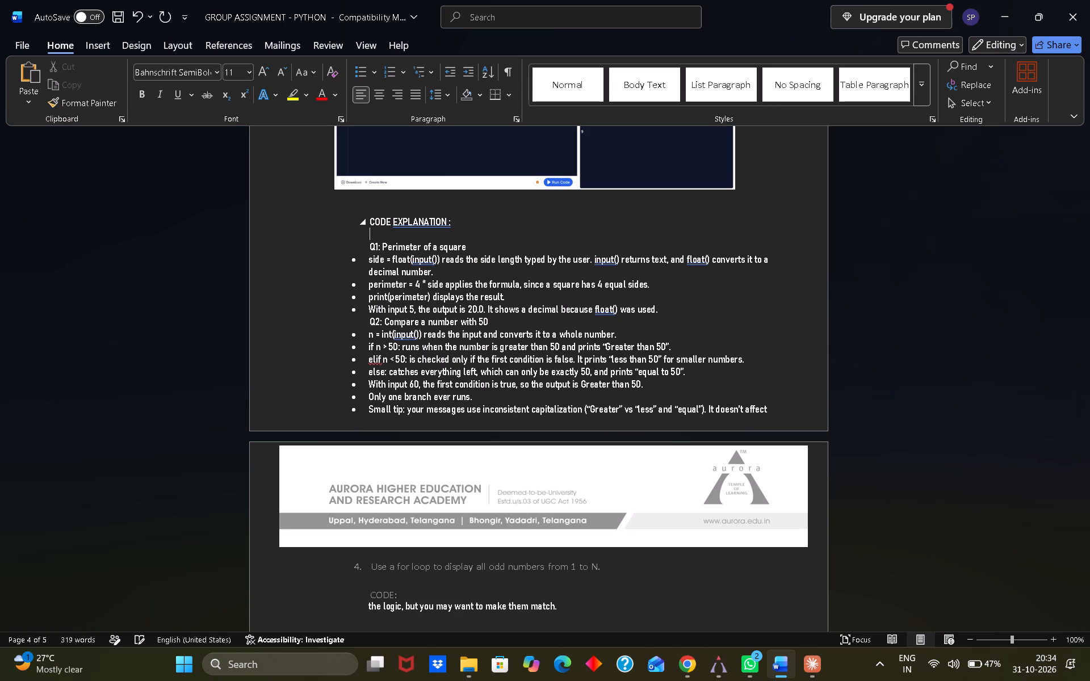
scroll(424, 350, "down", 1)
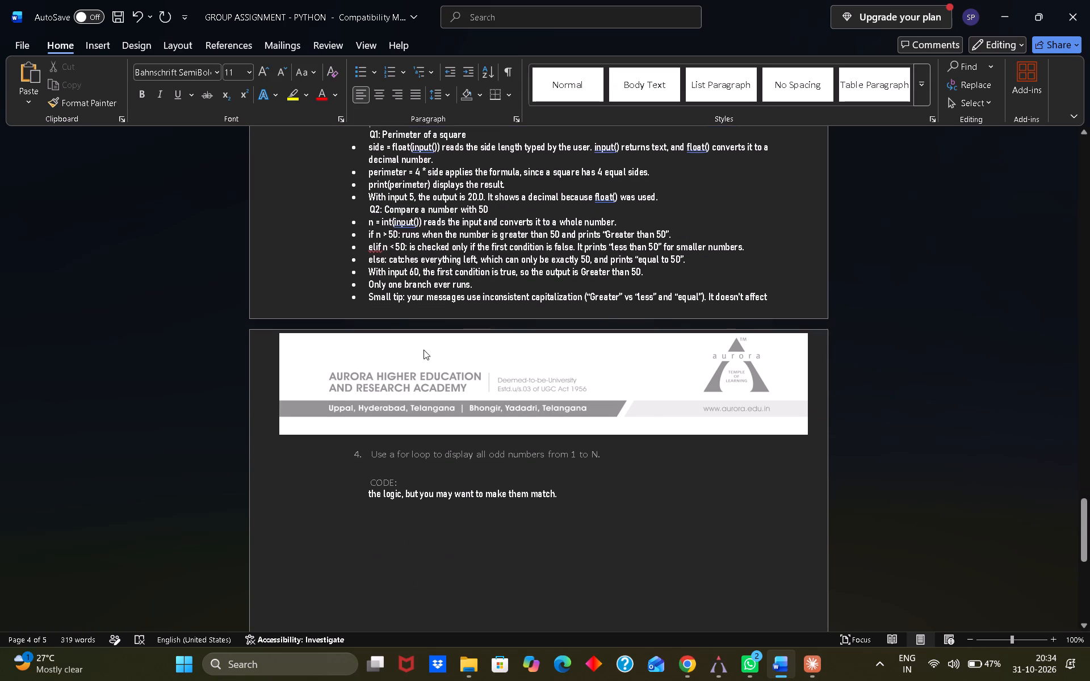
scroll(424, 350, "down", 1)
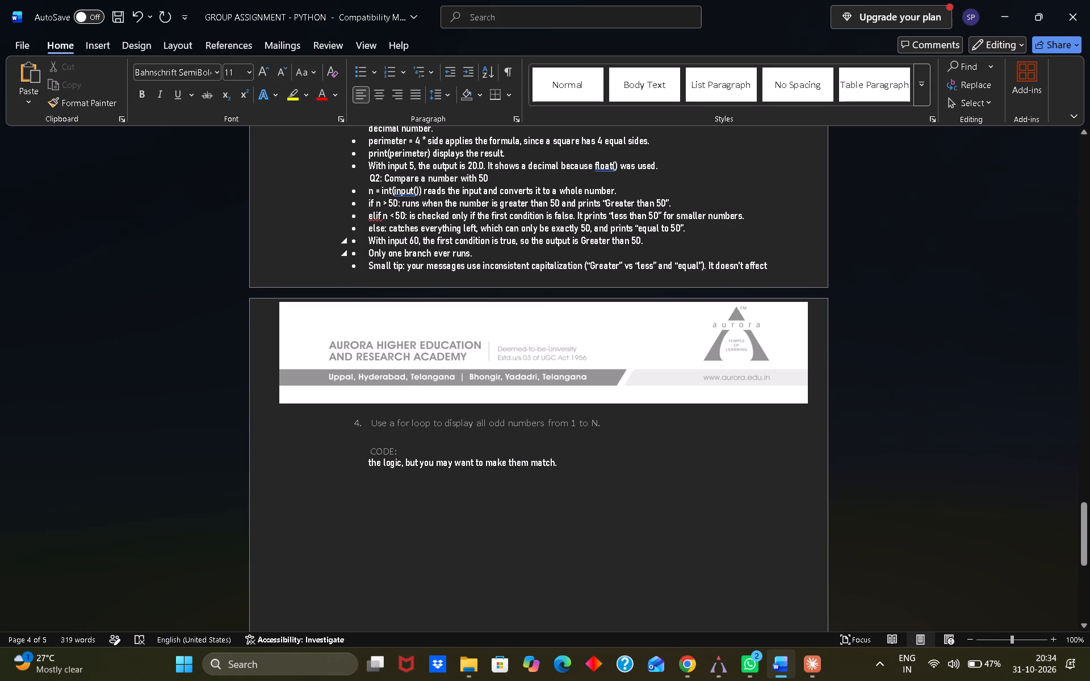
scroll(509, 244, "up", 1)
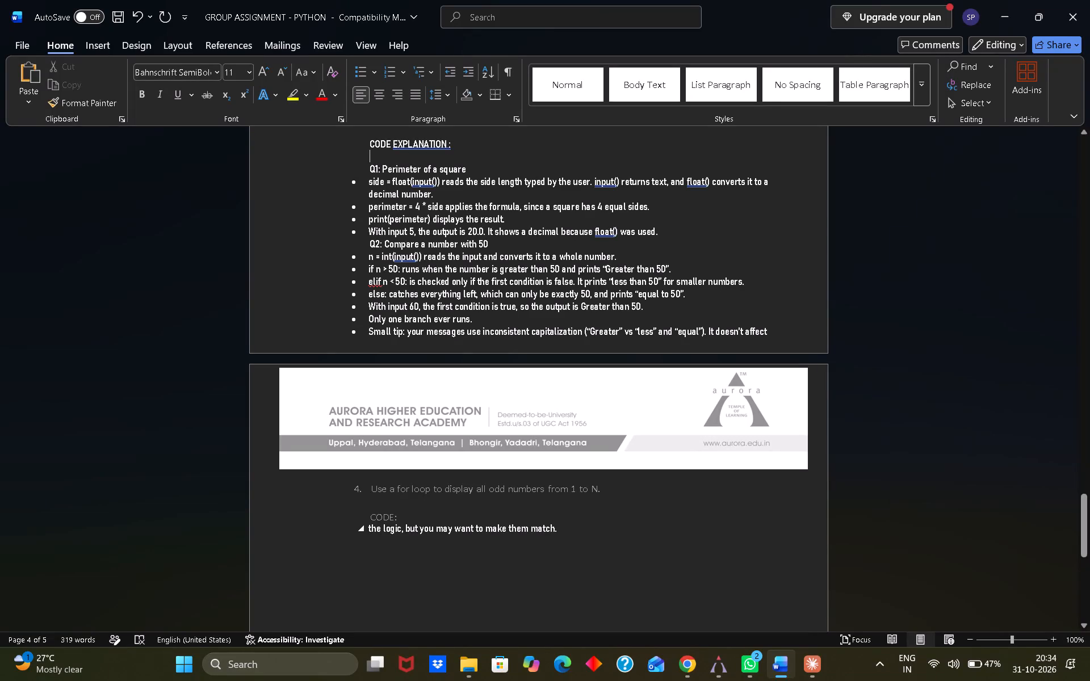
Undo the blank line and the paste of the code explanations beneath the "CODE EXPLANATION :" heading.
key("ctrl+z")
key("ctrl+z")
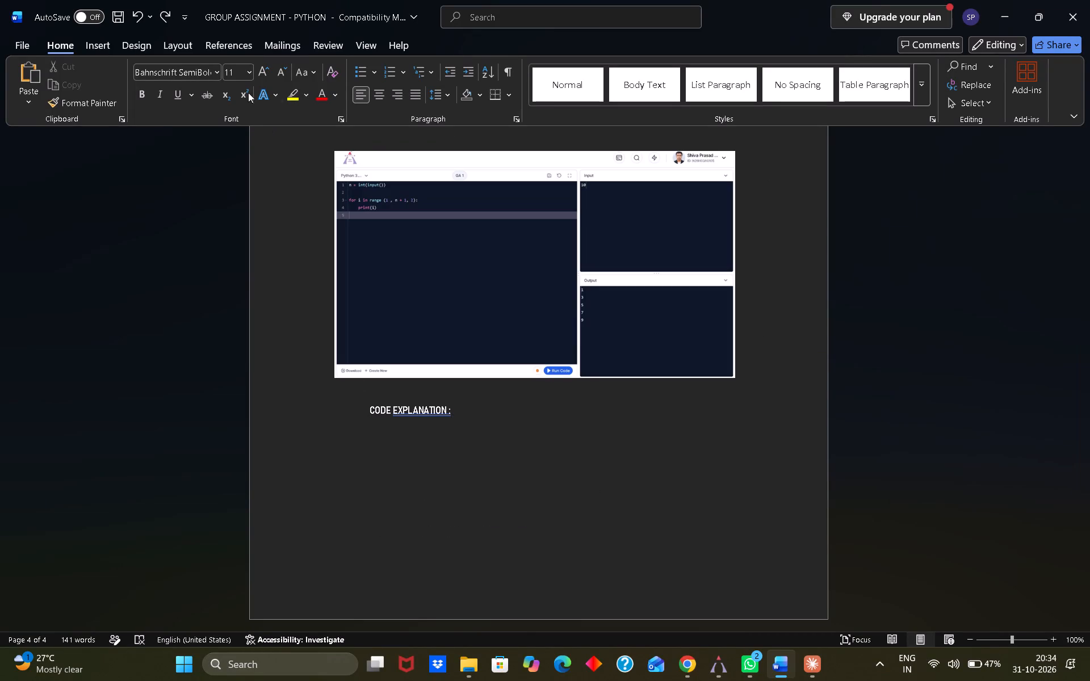
Set the font to Arial, leave a blank line under the heading, and paste the Q1 and Q2 explanations from the clipboard history.
left_click(207, 64)
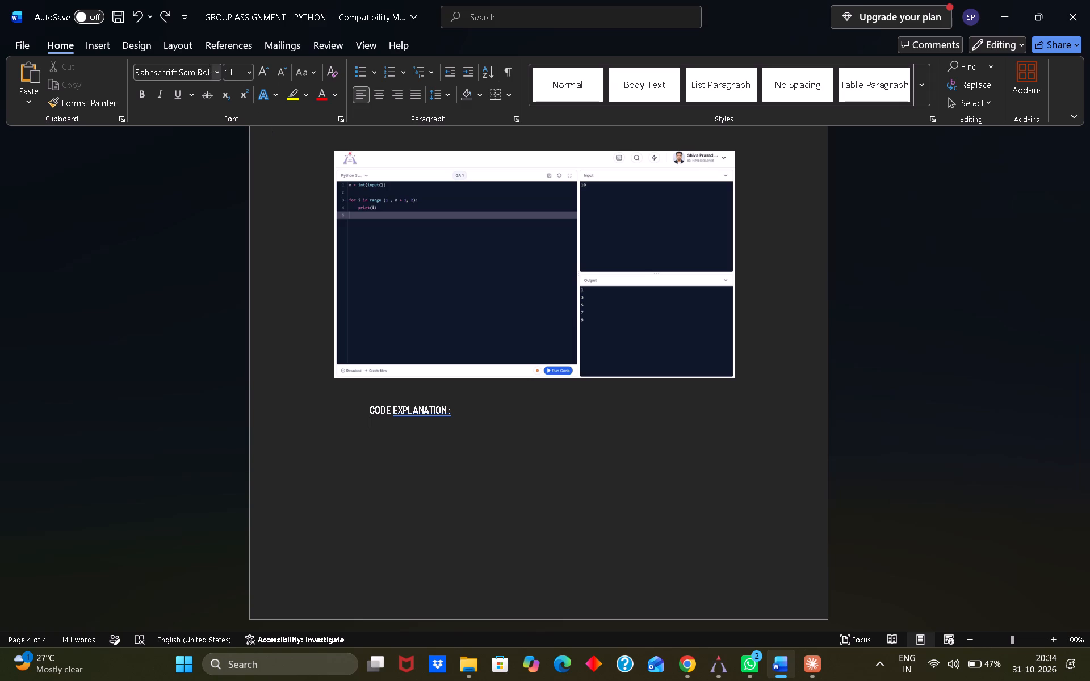
left_click(210, 68)
left_click(216, 72)
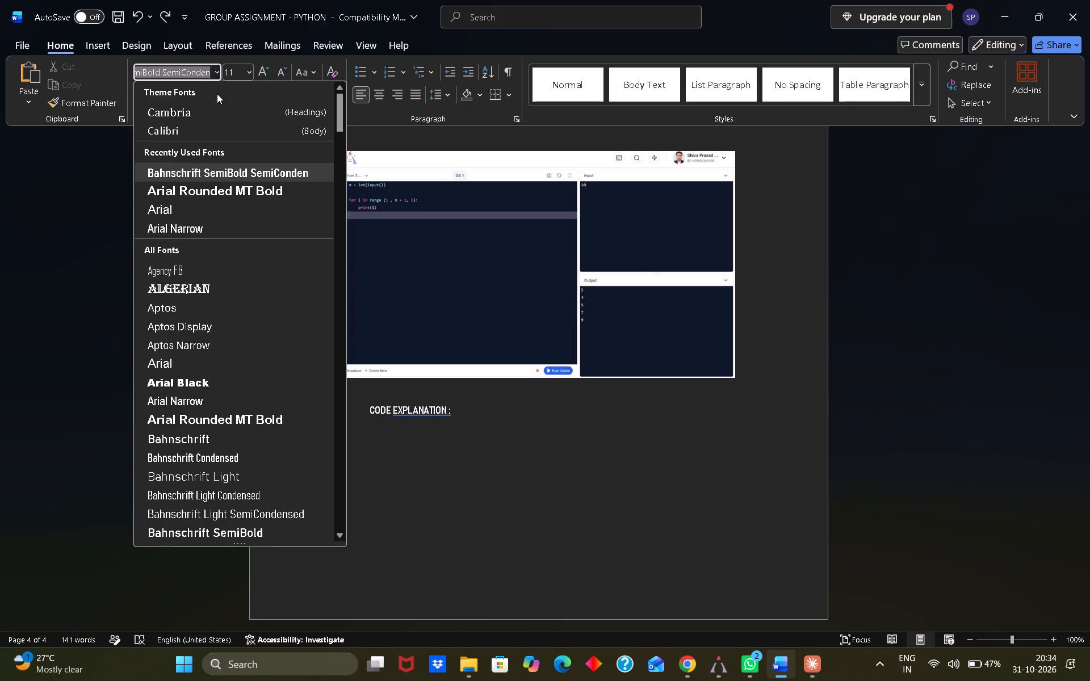
left_click(185, 204)
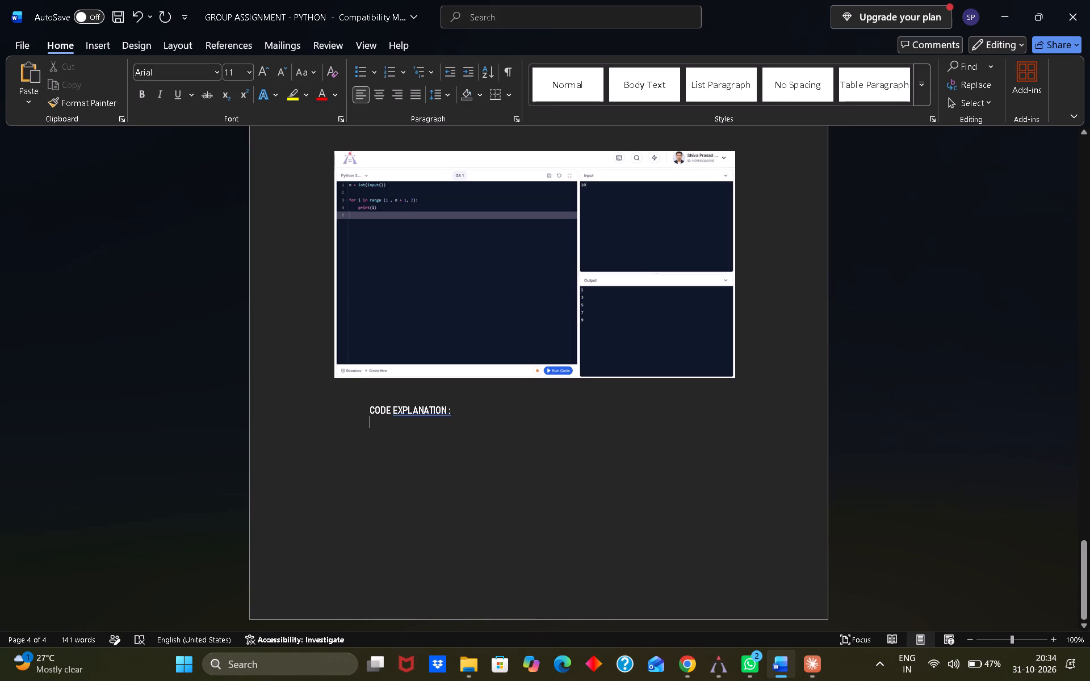
key("Return")
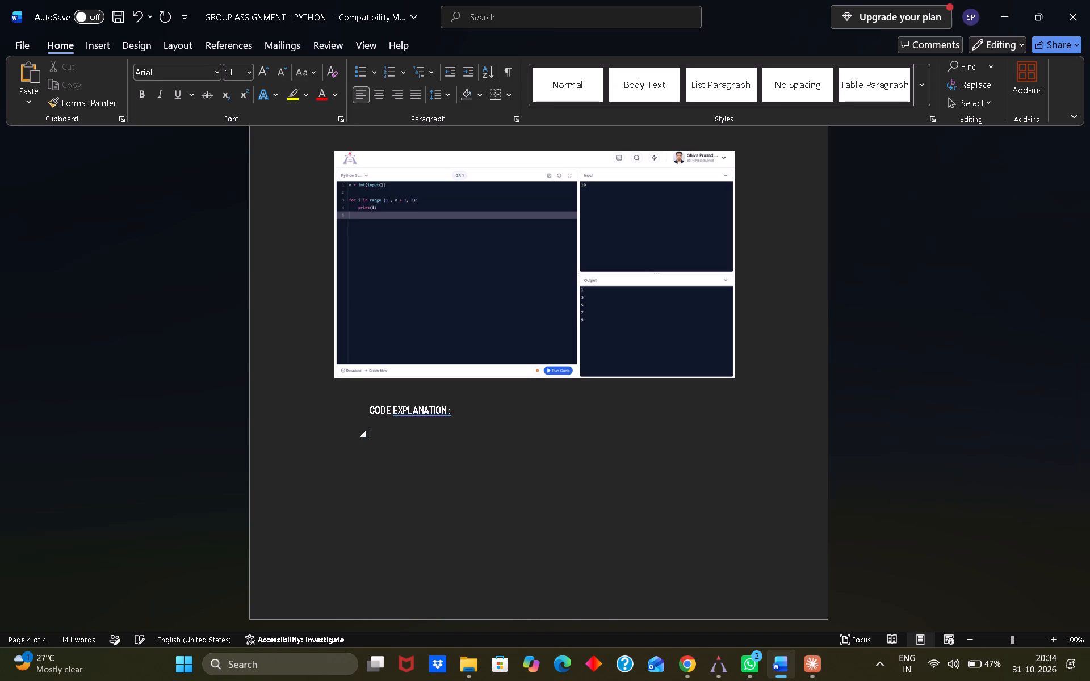
key("super+v")
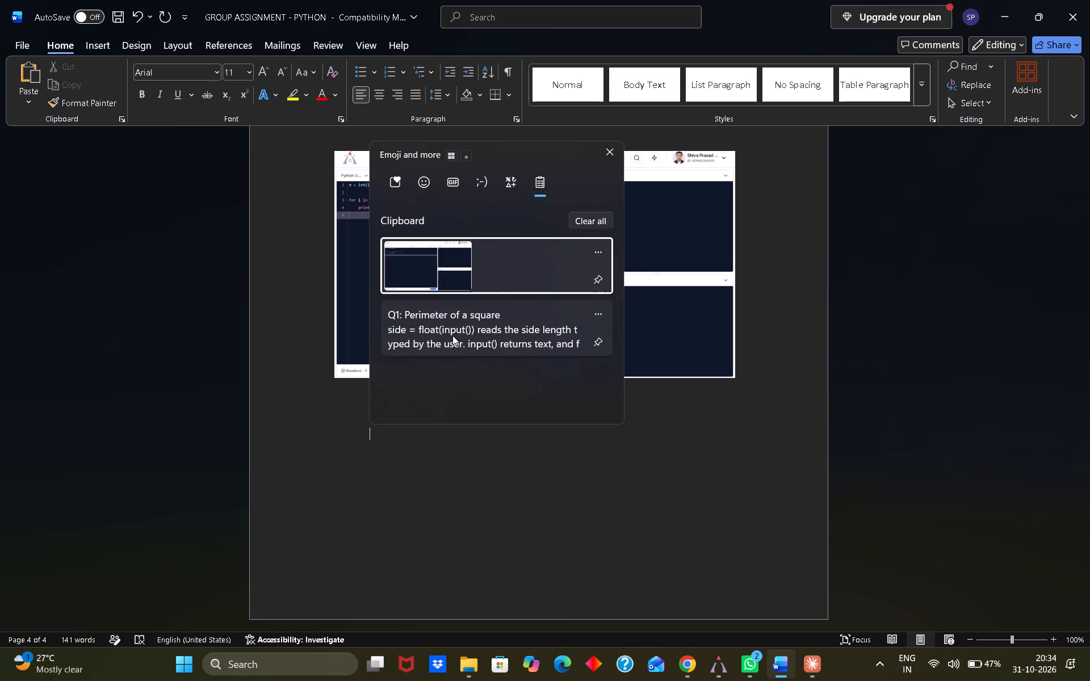
left_click(452, 335)
key("ctrl+v")
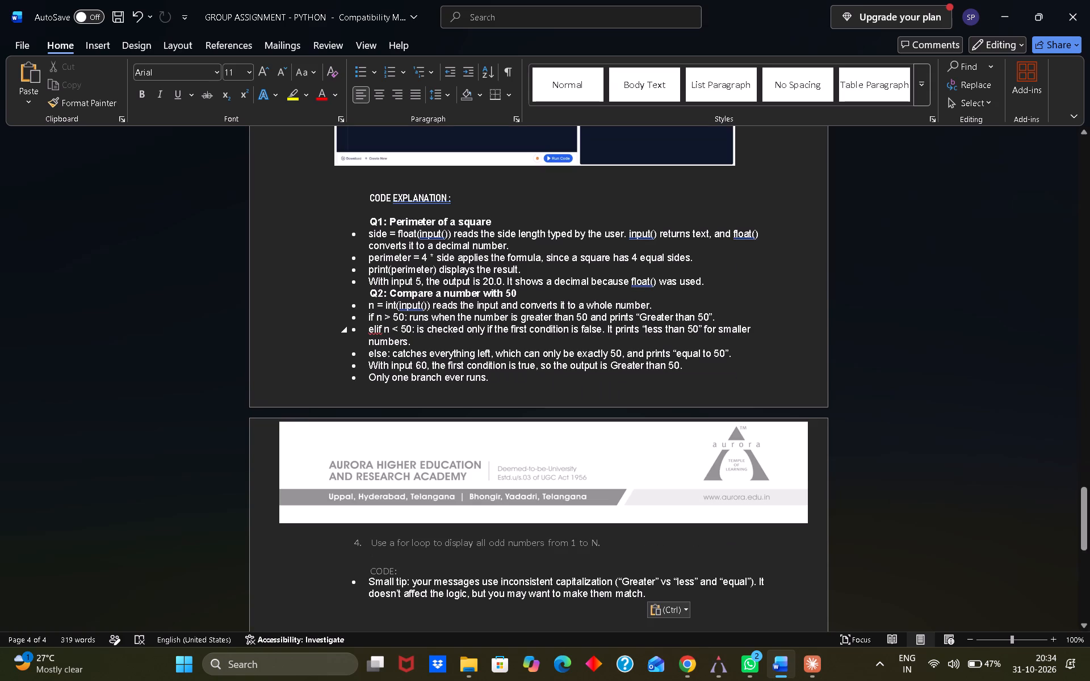
scroll(453, 598, "down", 1)
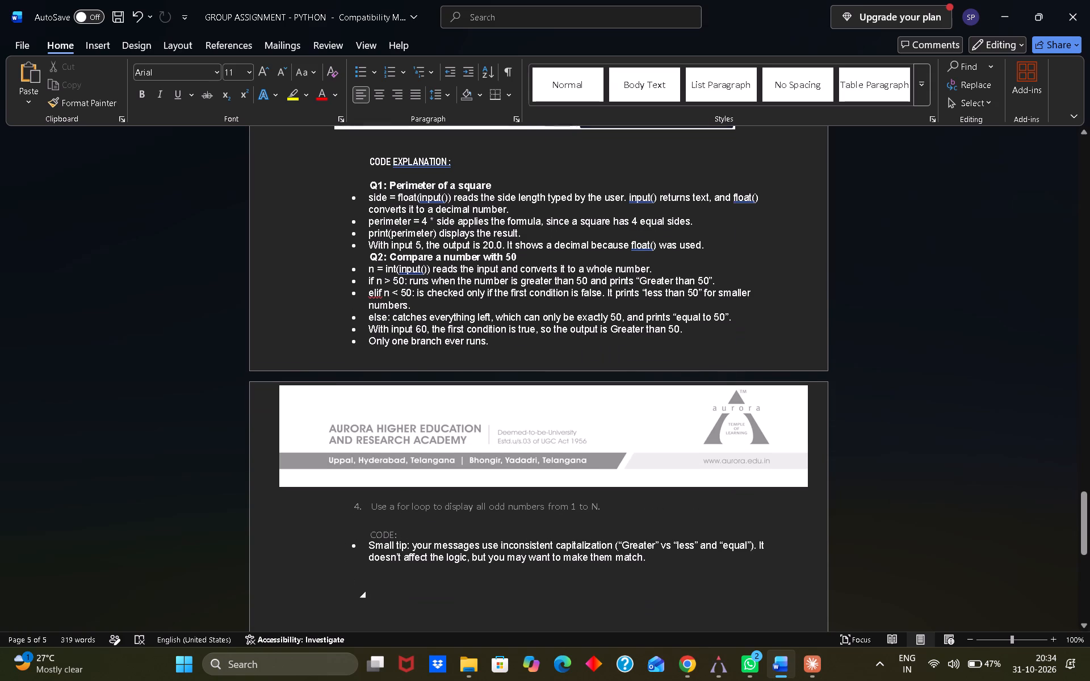
scroll(453, 598, "down", 1)
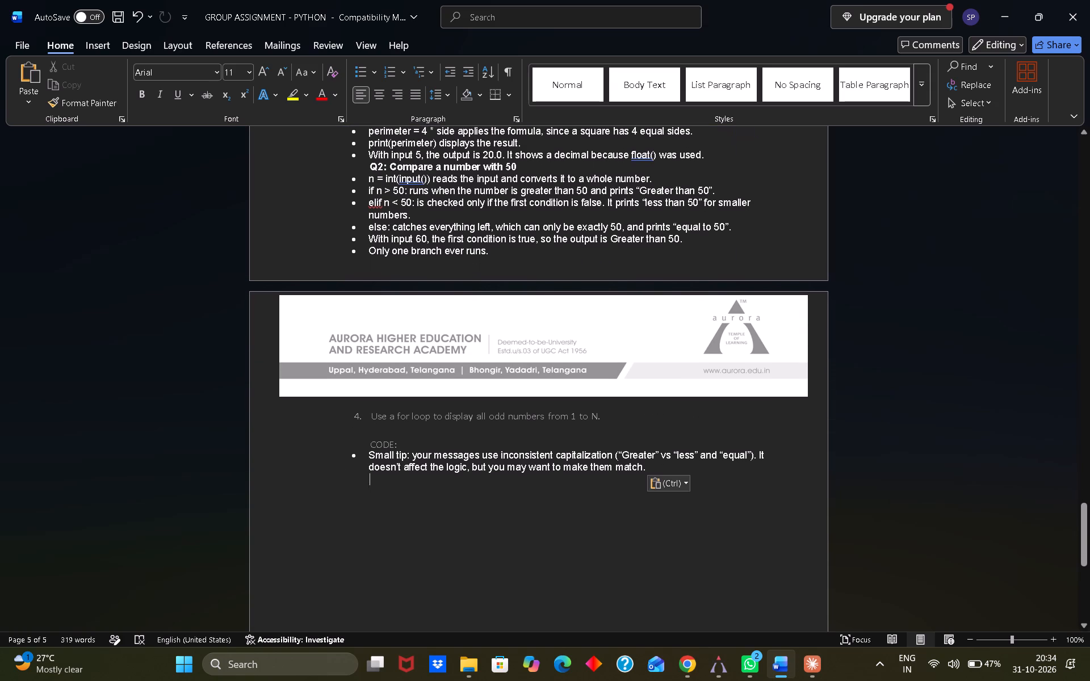
scroll(453, 598, "down", 1)
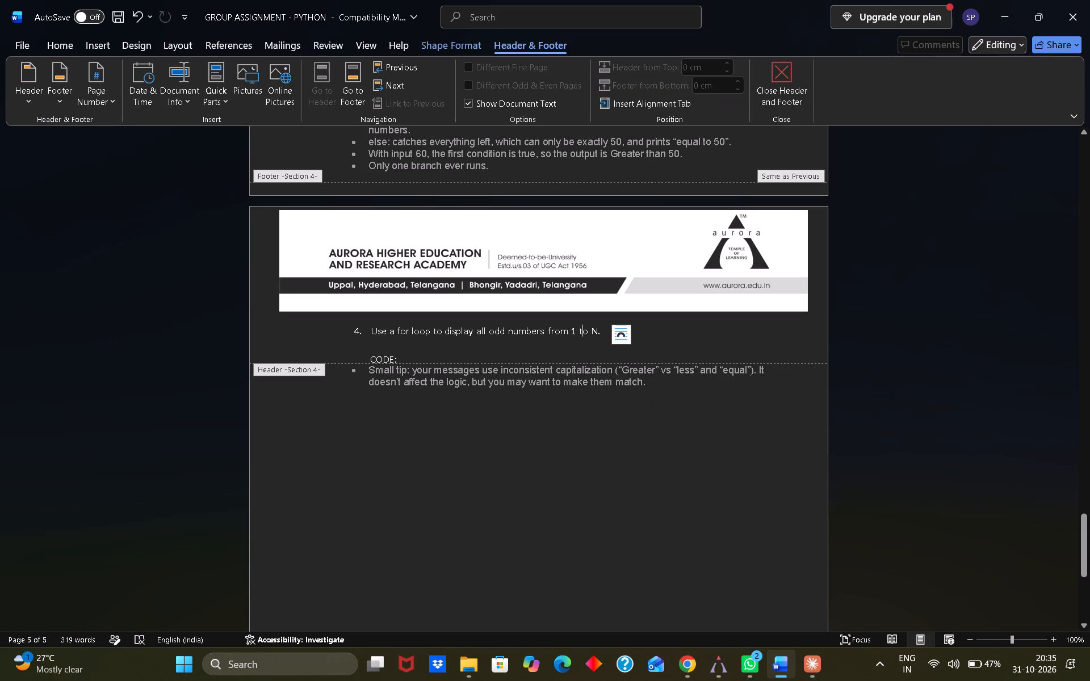
left_click(581, 333)
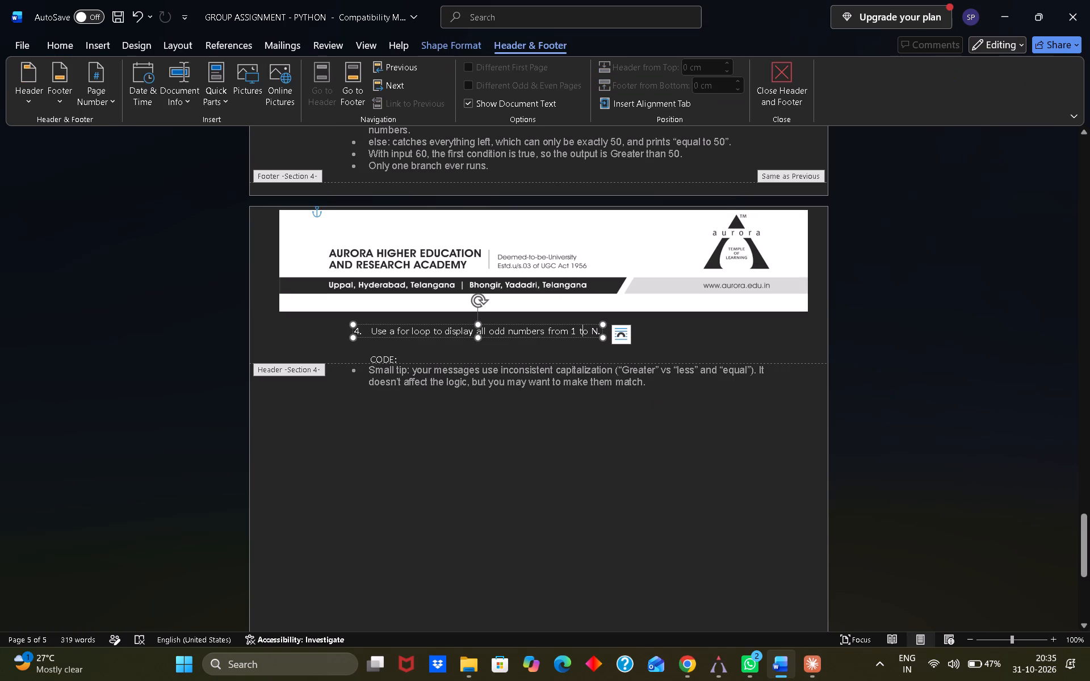
key("BackSpace")
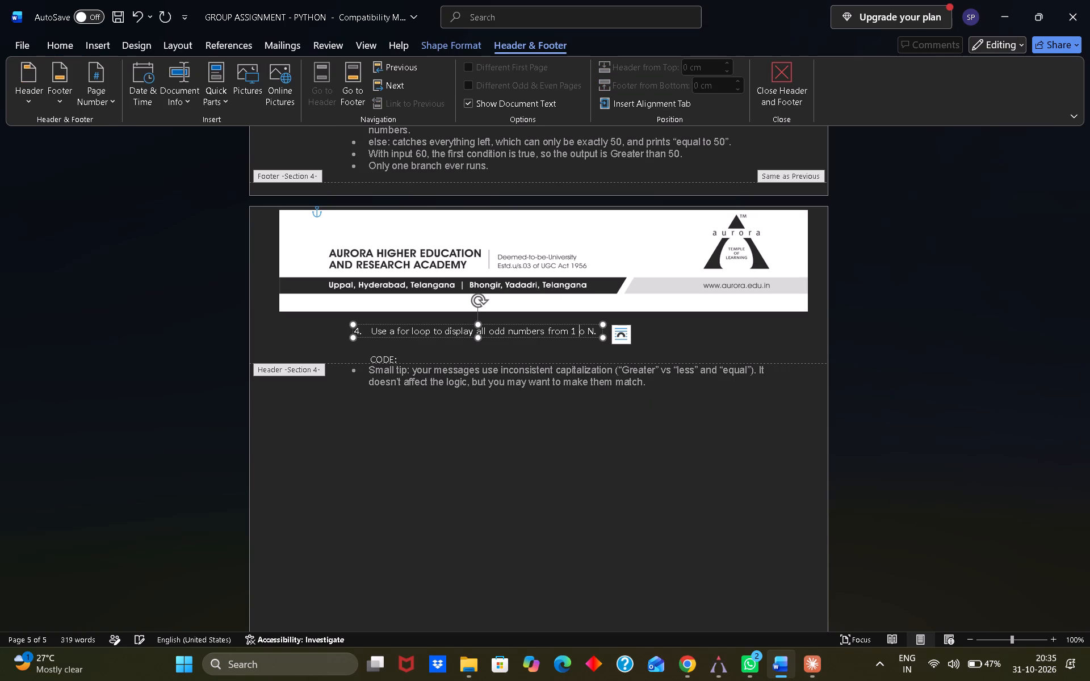
key("BackSpace")
key("Right")
key("Right")
key("Right")
key("Right")
key("BackSpace")
key("BackSpace")
key("BackSpace")
key("BackSpace")
key("BackSpace")
key("BackSpace")
key("BackSpace")
key("BackSpace")
key("BackSpace")
key("BackSpace")
key("BackSpace")
key("BackSpace")
key("BackSpace")
key("BackSpace")
key("BackSpace")
key("BackSpace")
key("BackSpace")
key("BackSpace")
key("BackSpace")
key("BackSpace")
key("BackSpace")
key("BackSpace")
key("BackSpace")
key("BackSpace")
key("BackSpace")
key("BackSpace")
key("BackSpace")
key("BackSpace")
key("BackSpace")
key("BackSpace")
key("BackSpace")
key("BackSpace")
key("BackSpace")
key("BackSpace")
key("BackSpace")
key("BackSpace")
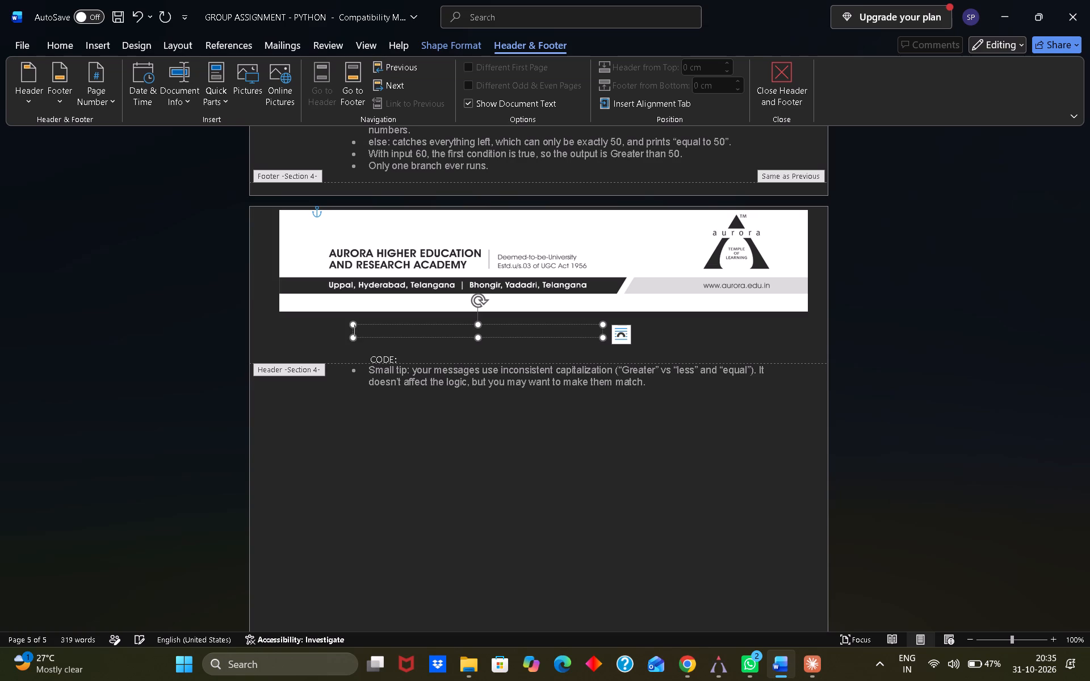
key("BackSpace")
key("BackSpace")
key("BackSpace")
key("BackSpace")
left_click(581, 333)
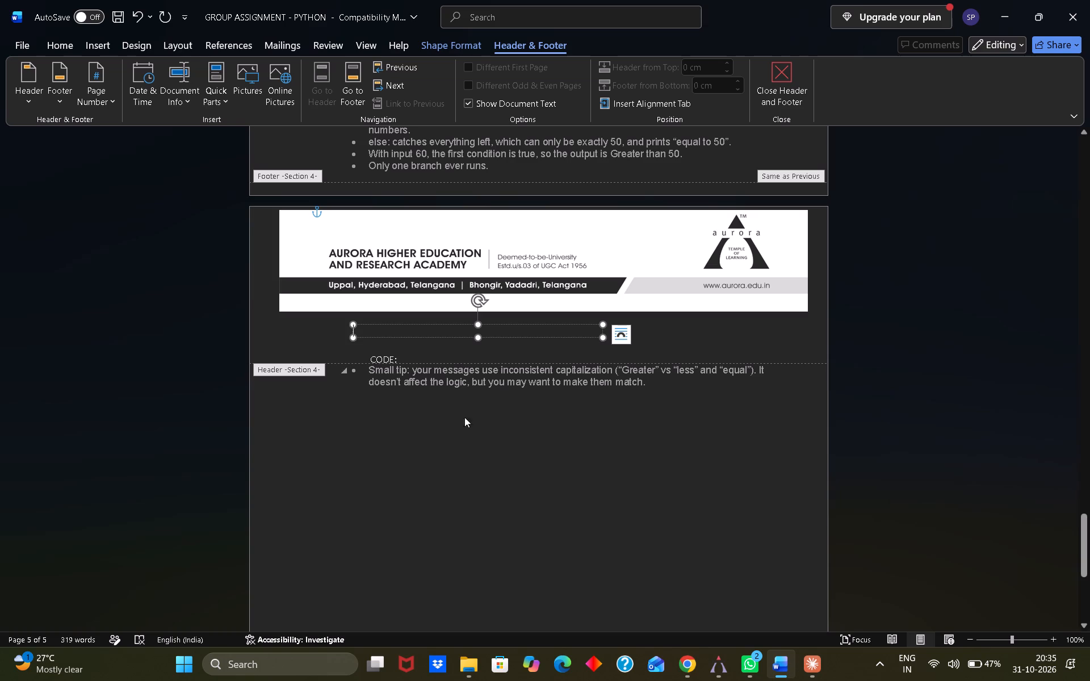
Delete the "CODE:" label from the last page's header, leave header editing, and clear the body text selection.
left_click(351, 455)
left_click_drag(583, 457, 405, 356)
left_click(405, 356)
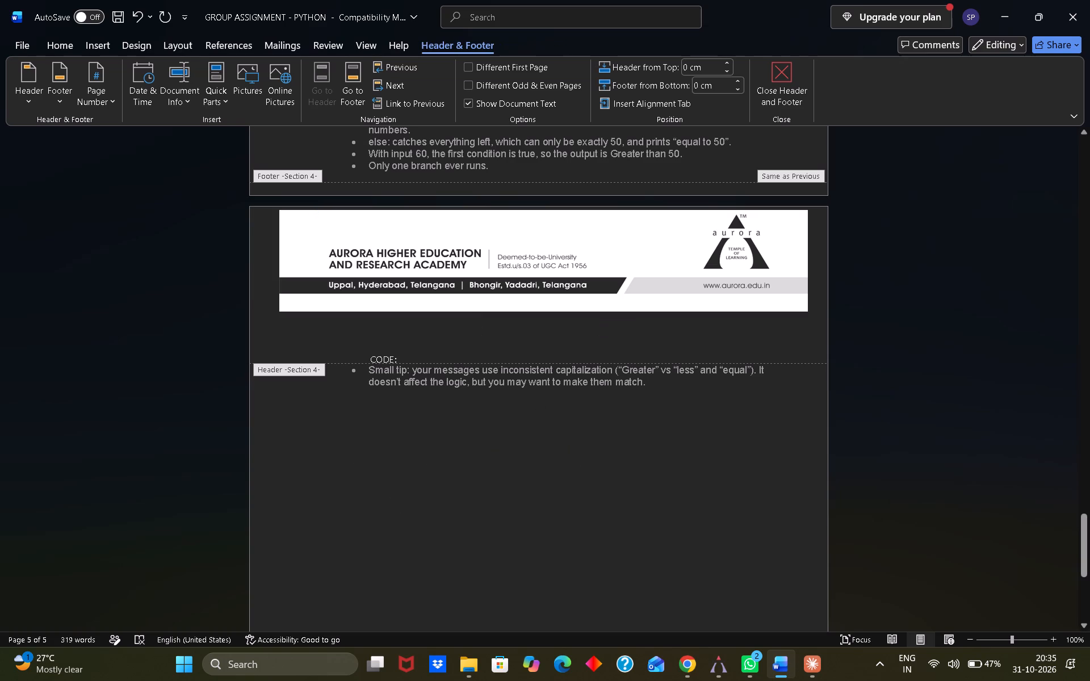
double_click(396, 356)
key("BackSpace")
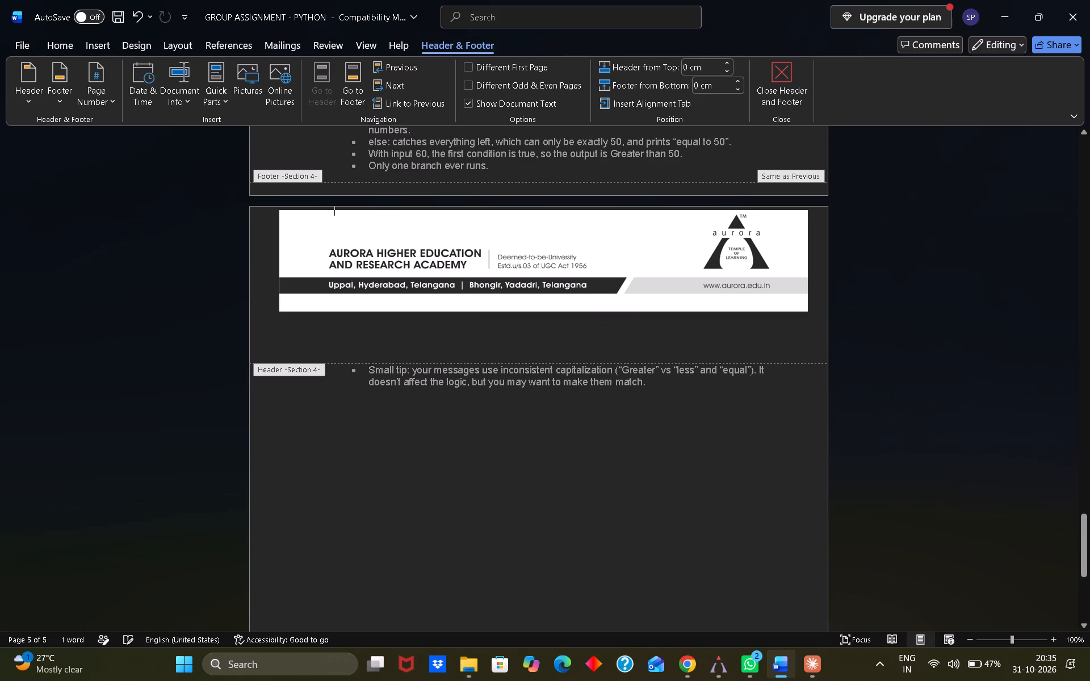
key("BackSpace")
left_click(396, 356)
double_click(300, 507)
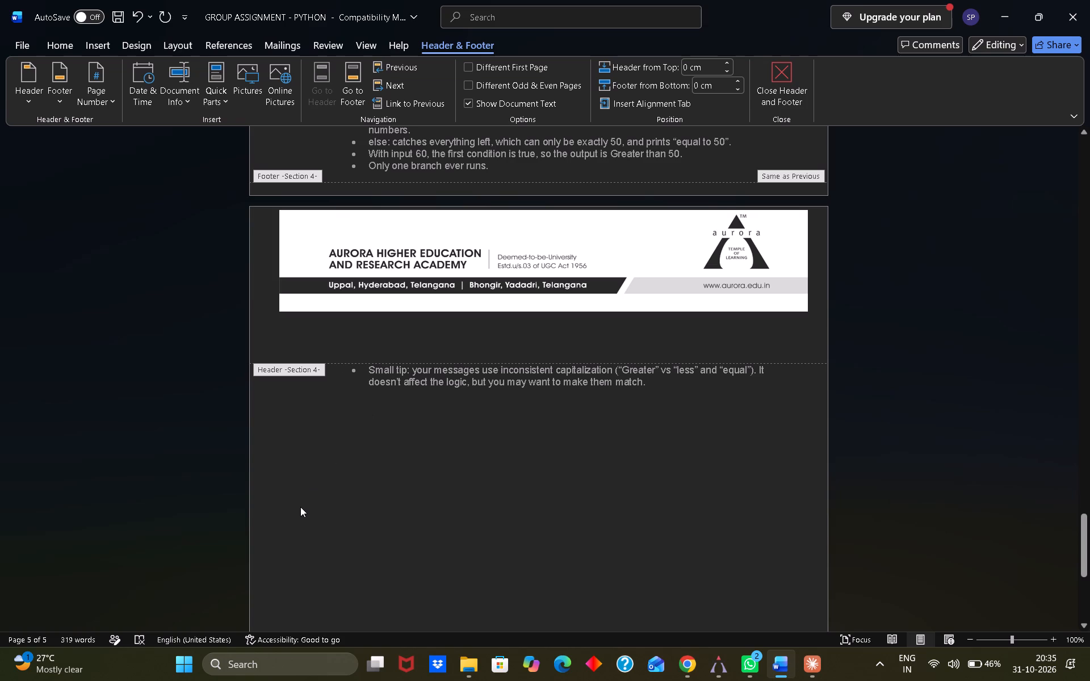
triple_click(181, 441)
left_click(181, 441)
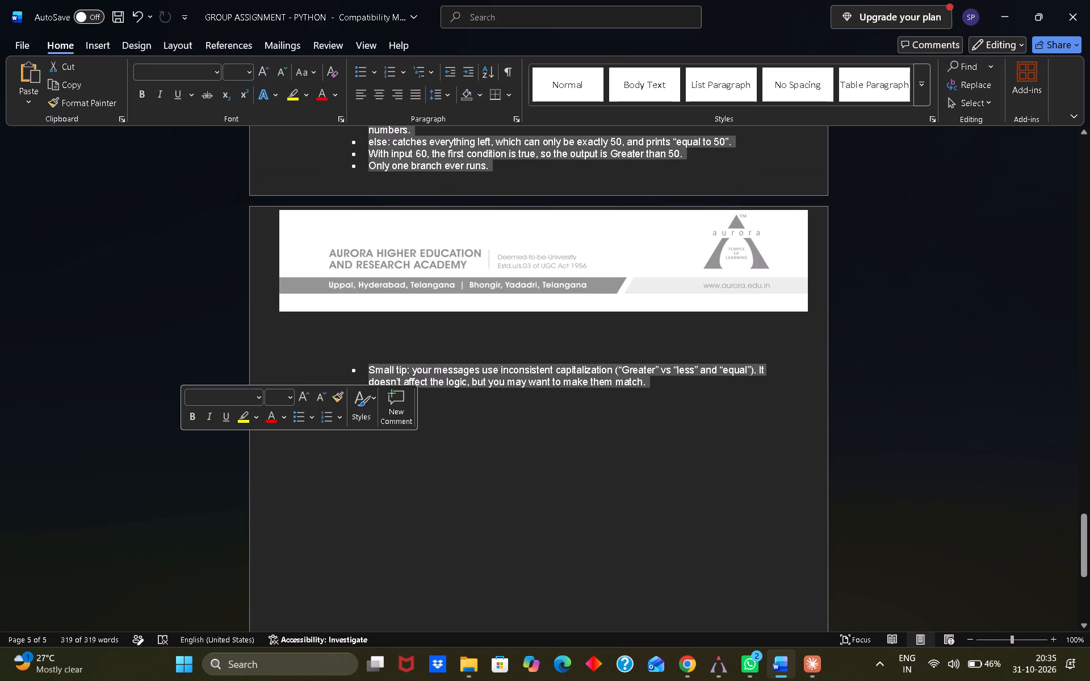
left_click(175, 293)
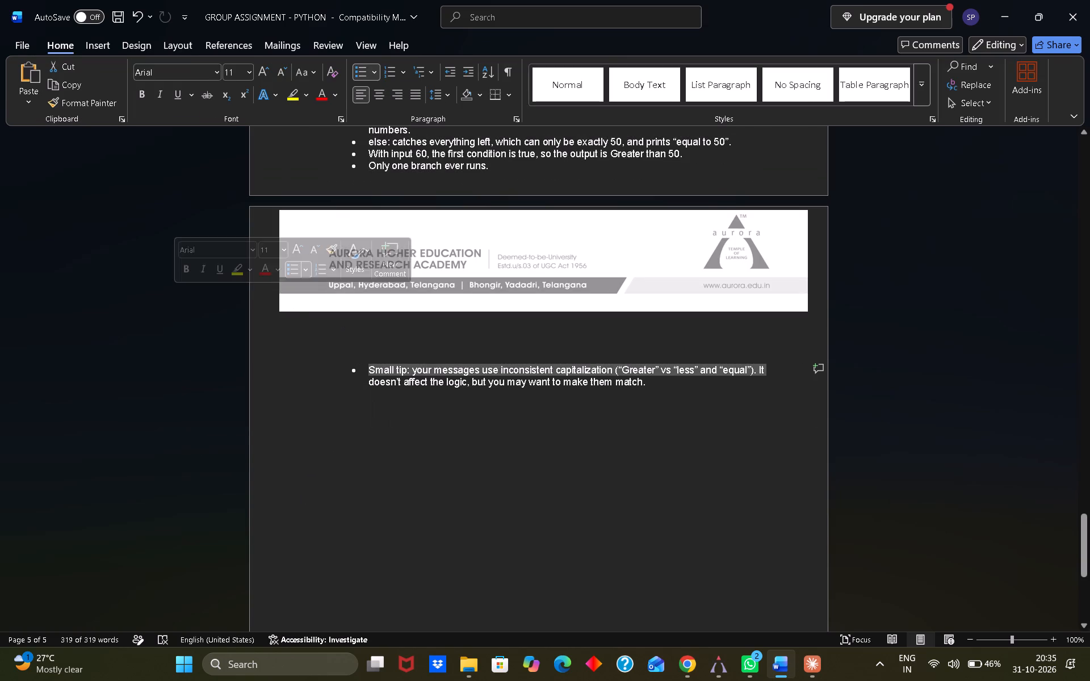
left_click(344, 457)
Review the page 4 content around the "CODE EXPLANATION :" heading.
scroll(380, 245, "up", 2)
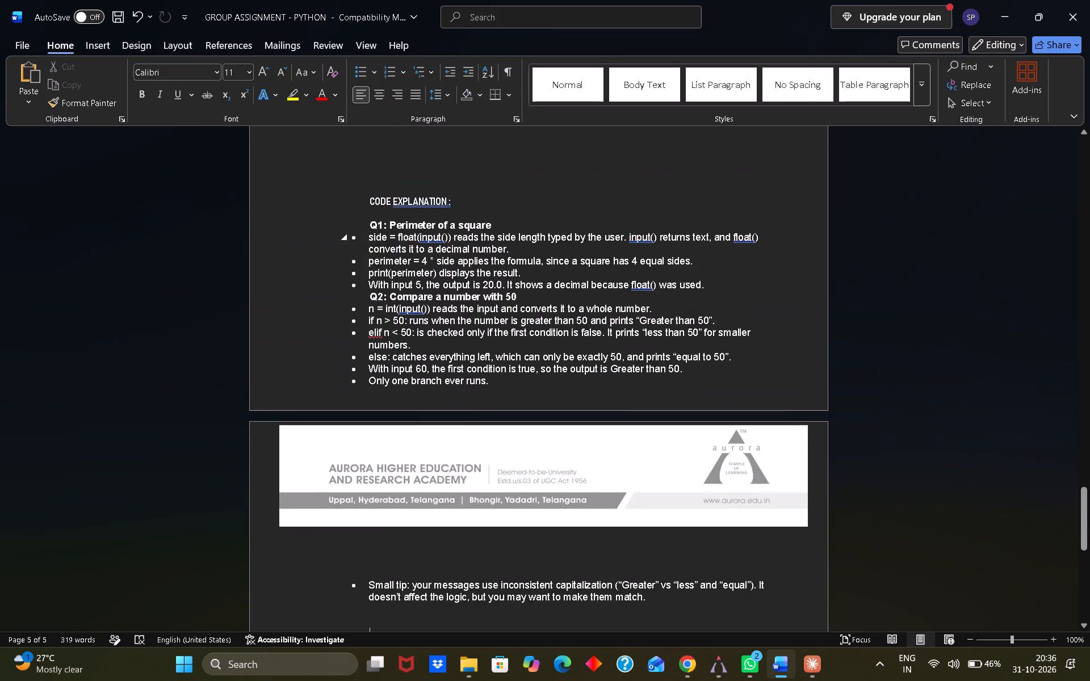
scroll(380, 245, "up", 2)
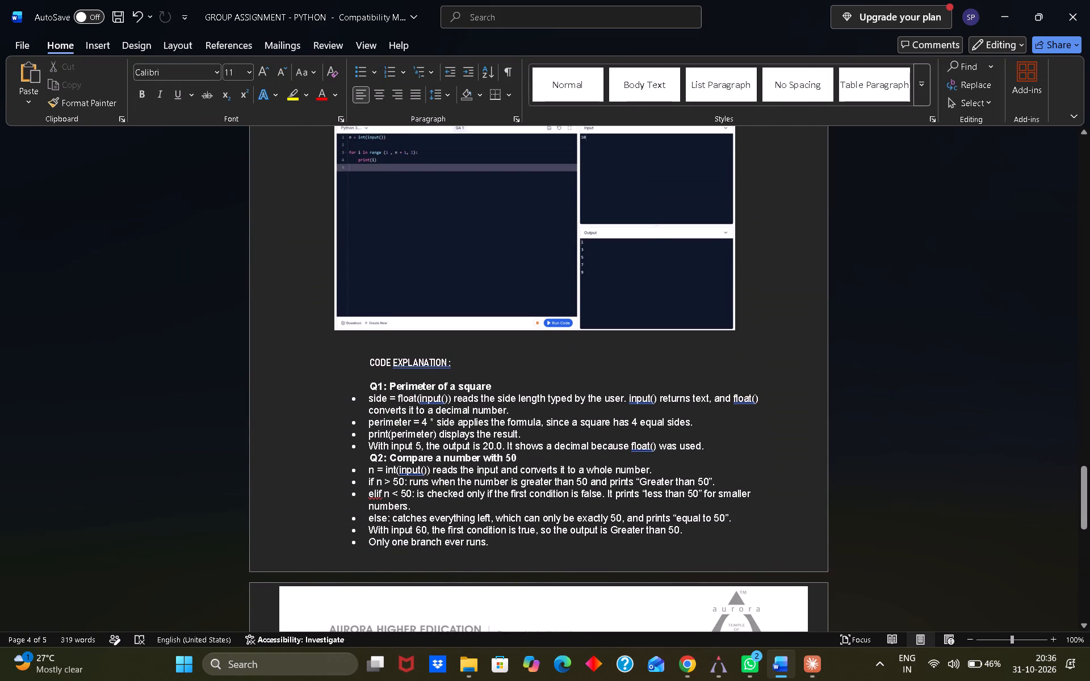
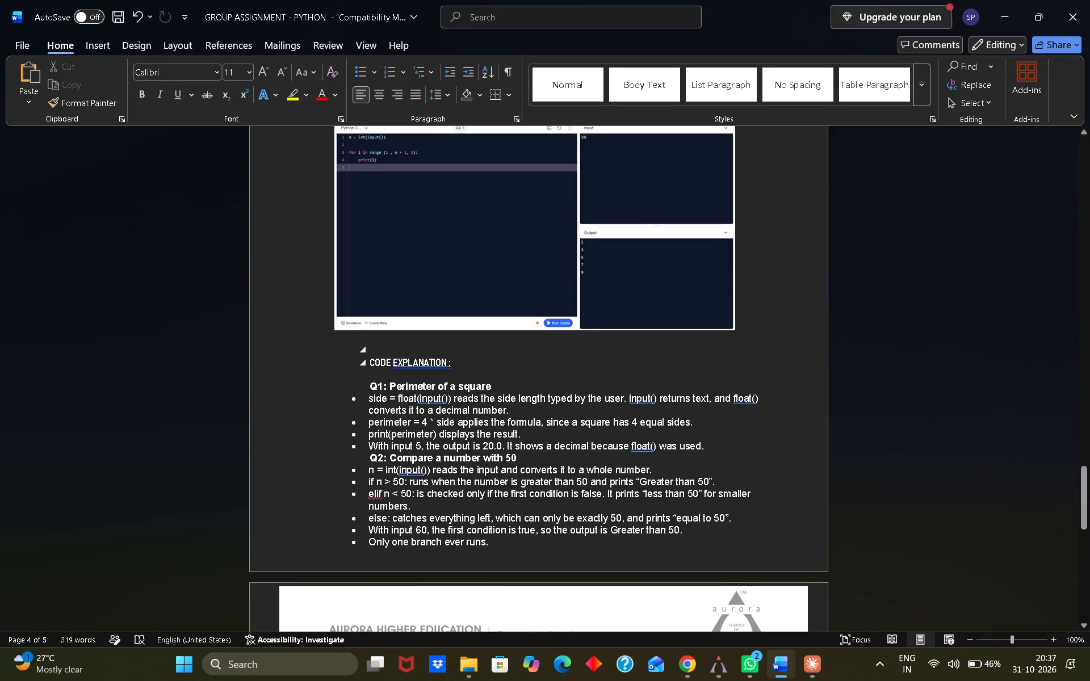
scroll(473, 361, "down", 2)
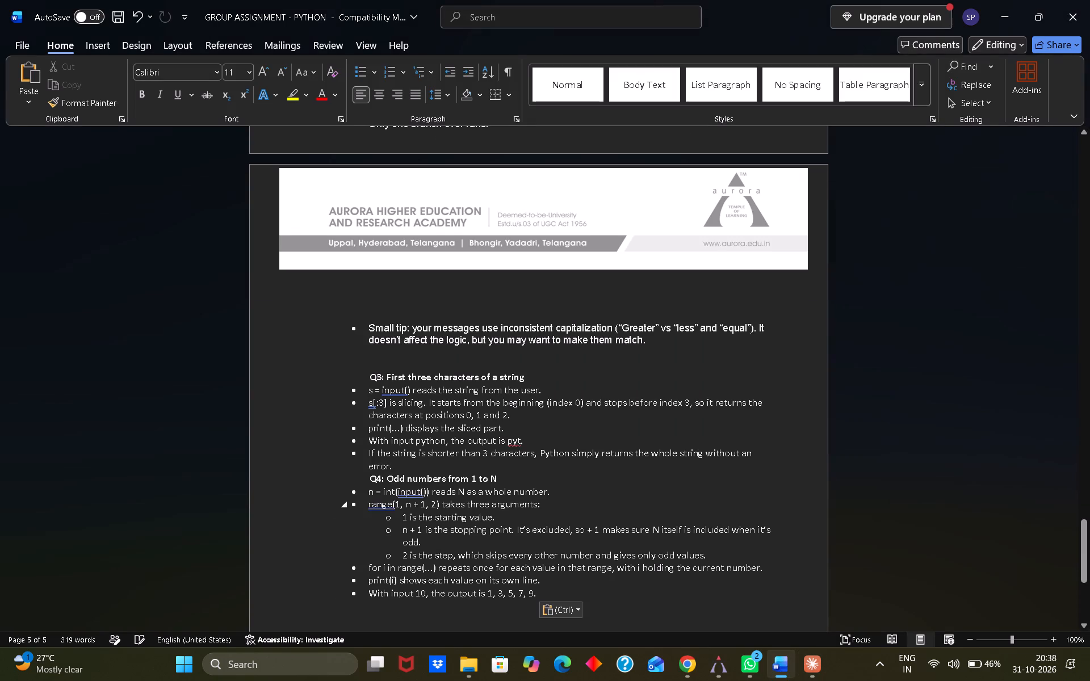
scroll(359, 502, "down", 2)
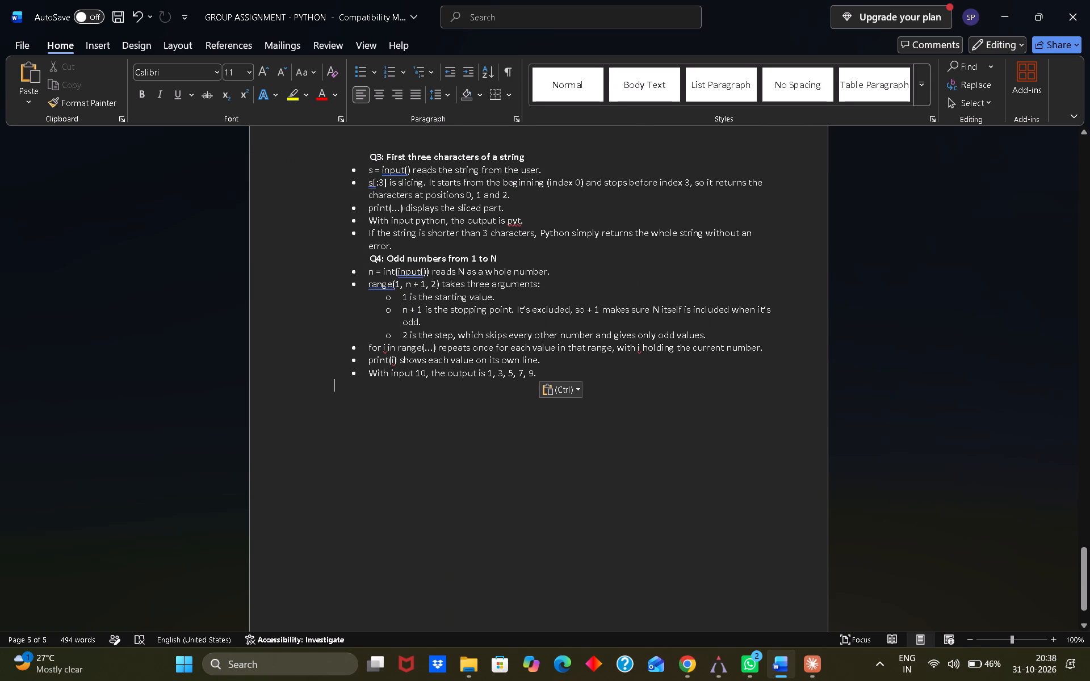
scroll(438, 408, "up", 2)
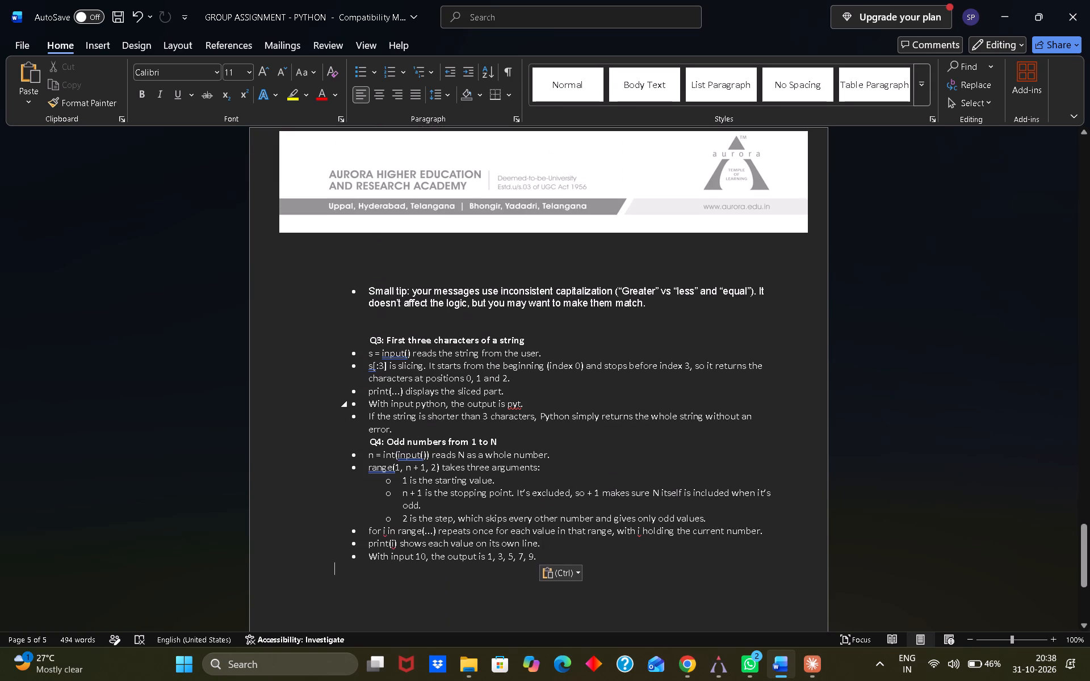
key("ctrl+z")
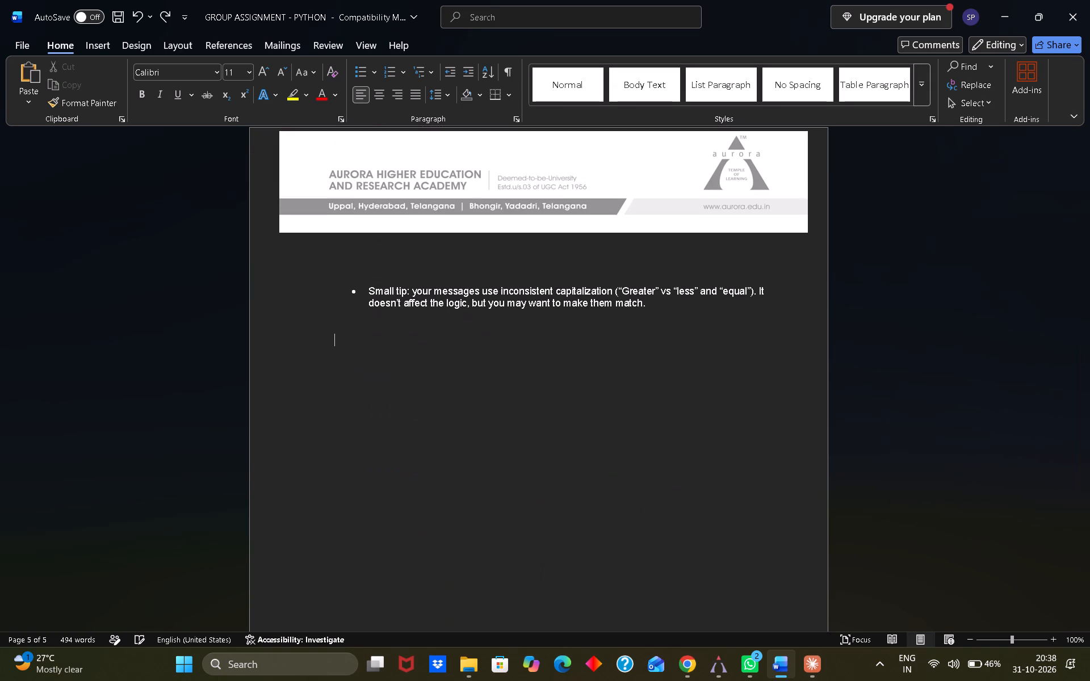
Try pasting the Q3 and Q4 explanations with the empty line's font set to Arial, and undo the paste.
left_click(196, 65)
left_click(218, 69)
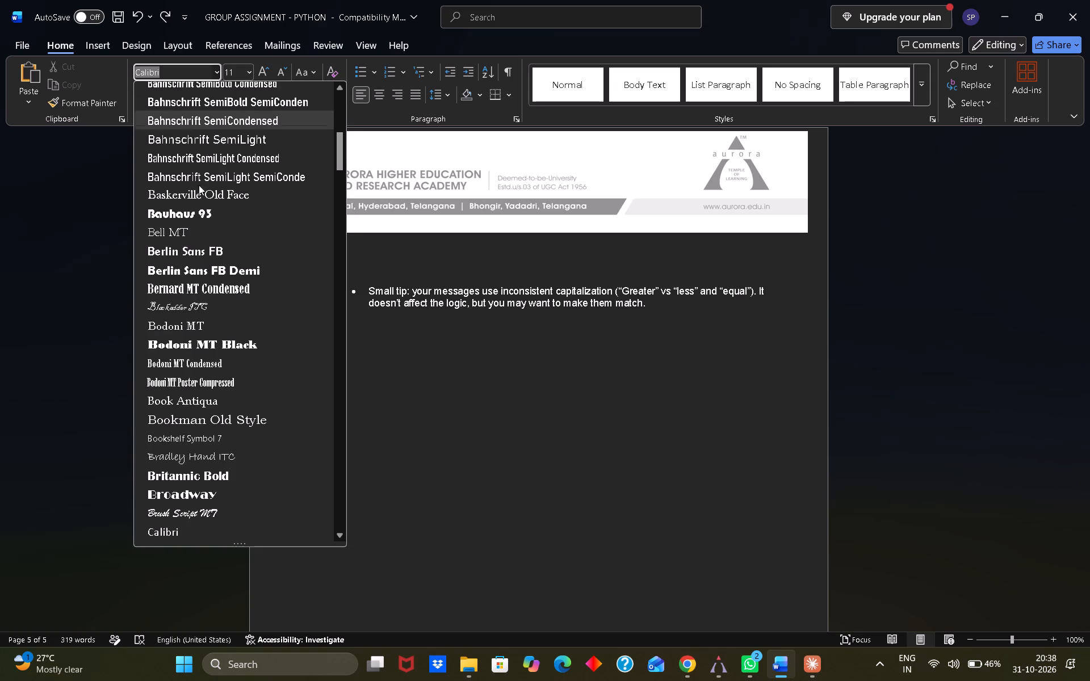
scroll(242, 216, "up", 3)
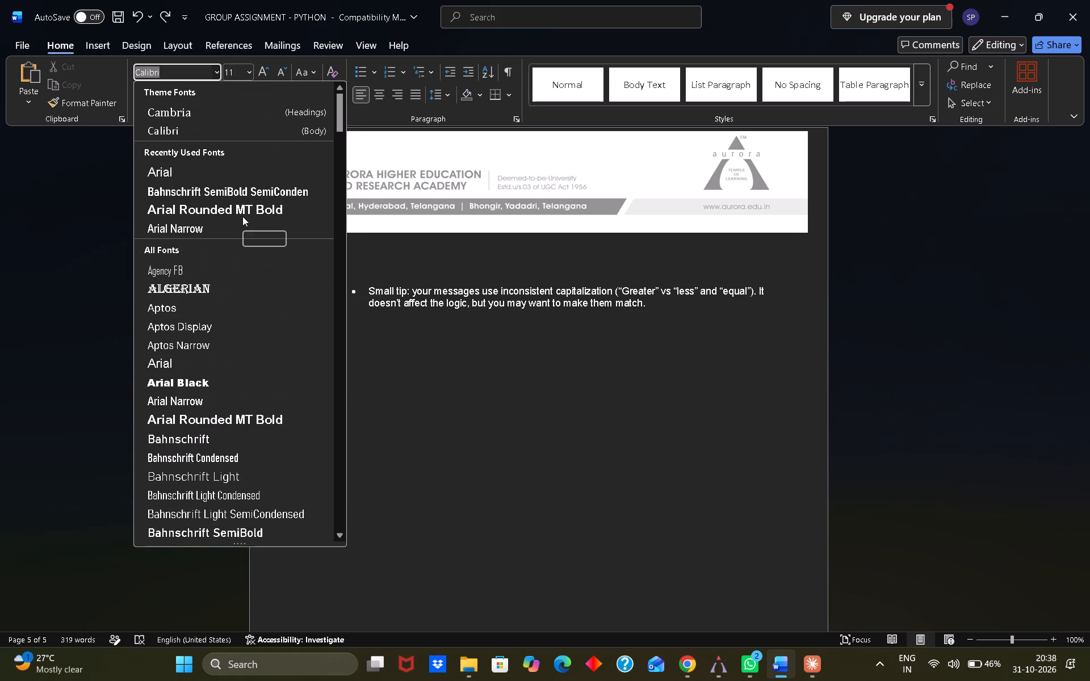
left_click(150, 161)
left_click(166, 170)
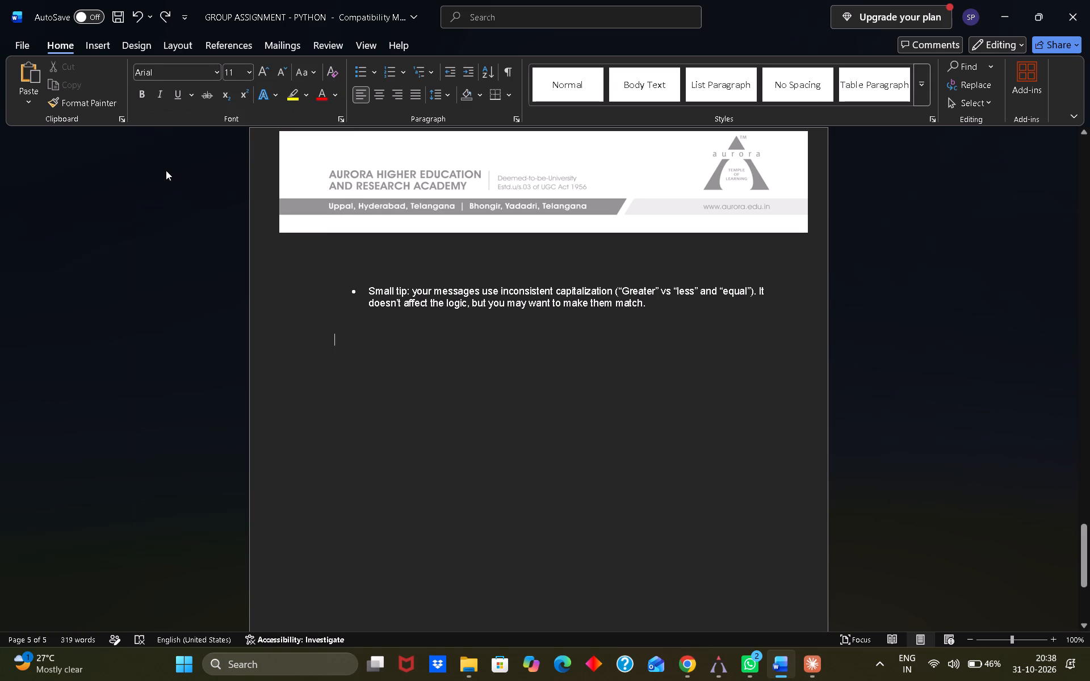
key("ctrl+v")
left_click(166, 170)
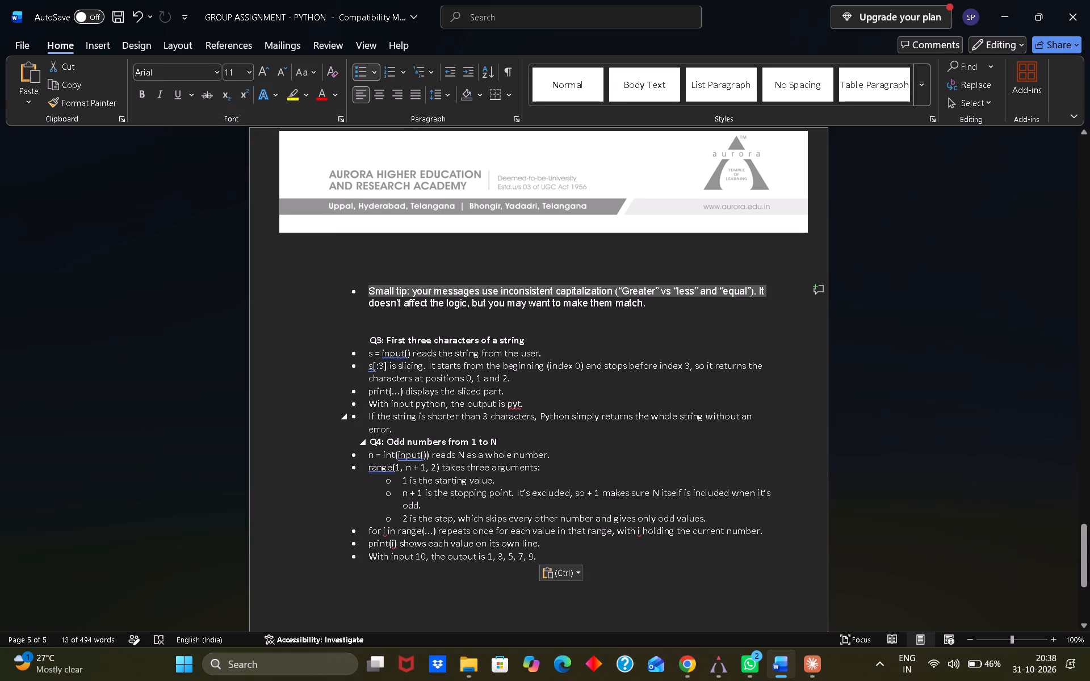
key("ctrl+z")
Choose Arial for the empty line, and set the first line of the "Small tip" bullet to font size 12.
left_click(188, 65)
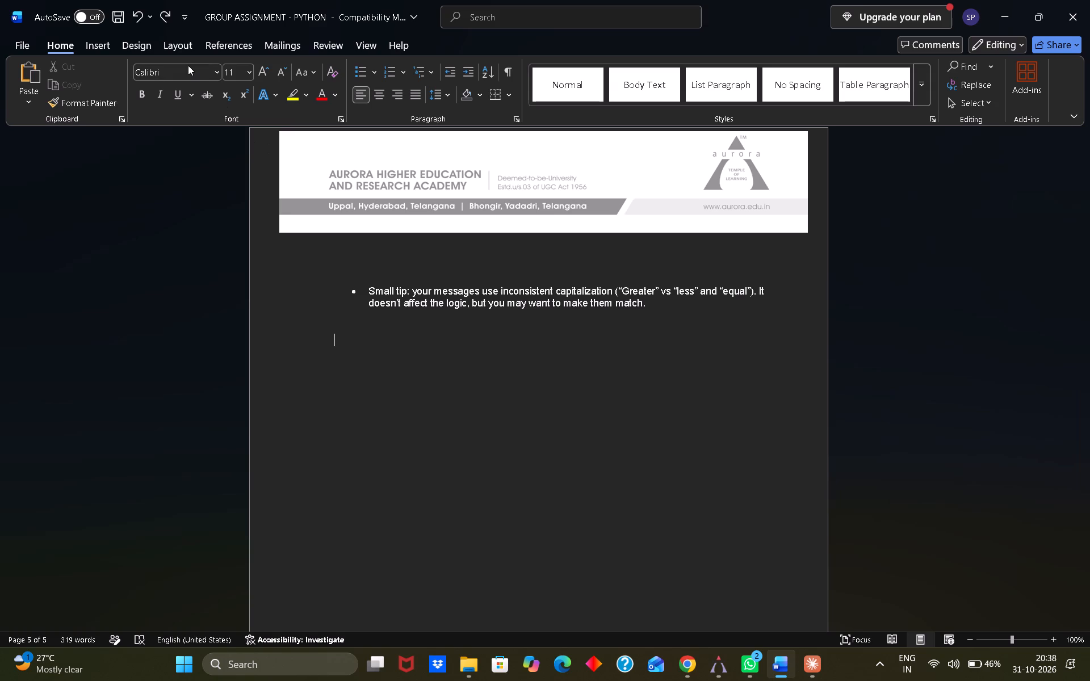
left_click(217, 77)
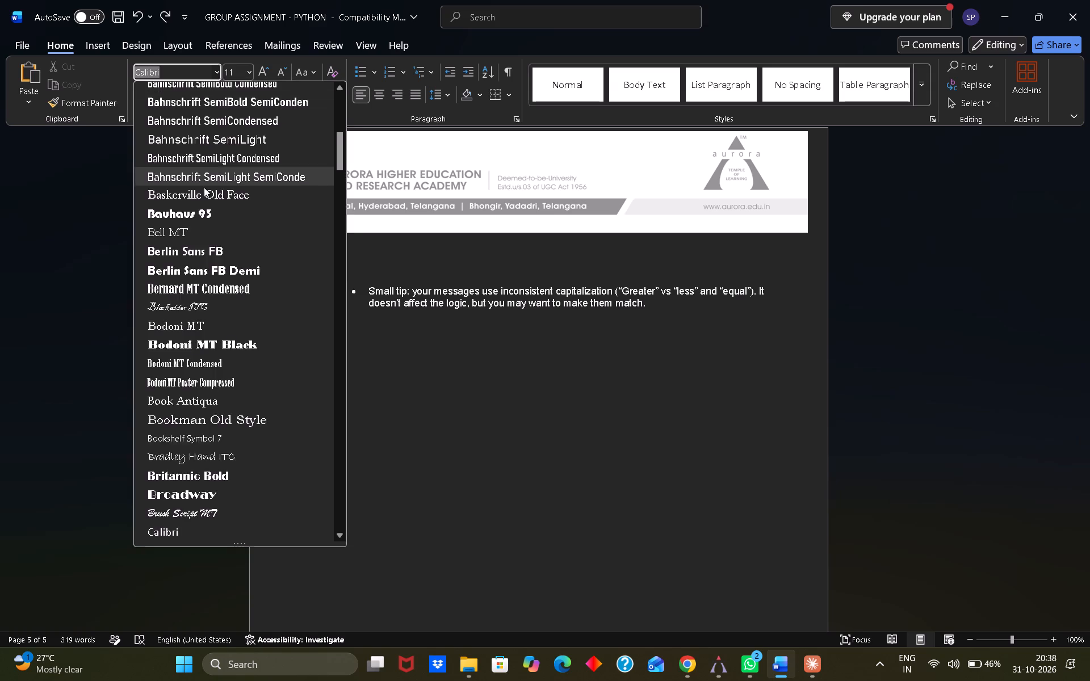
scroll(204, 187, "up", 4)
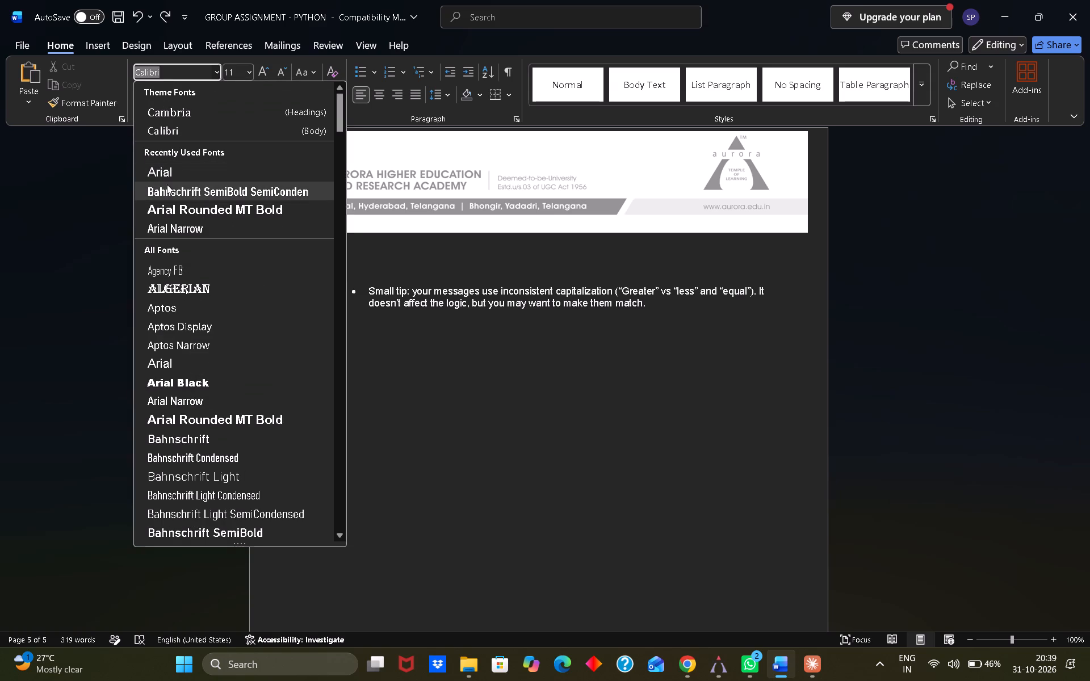
double_click(175, 176)
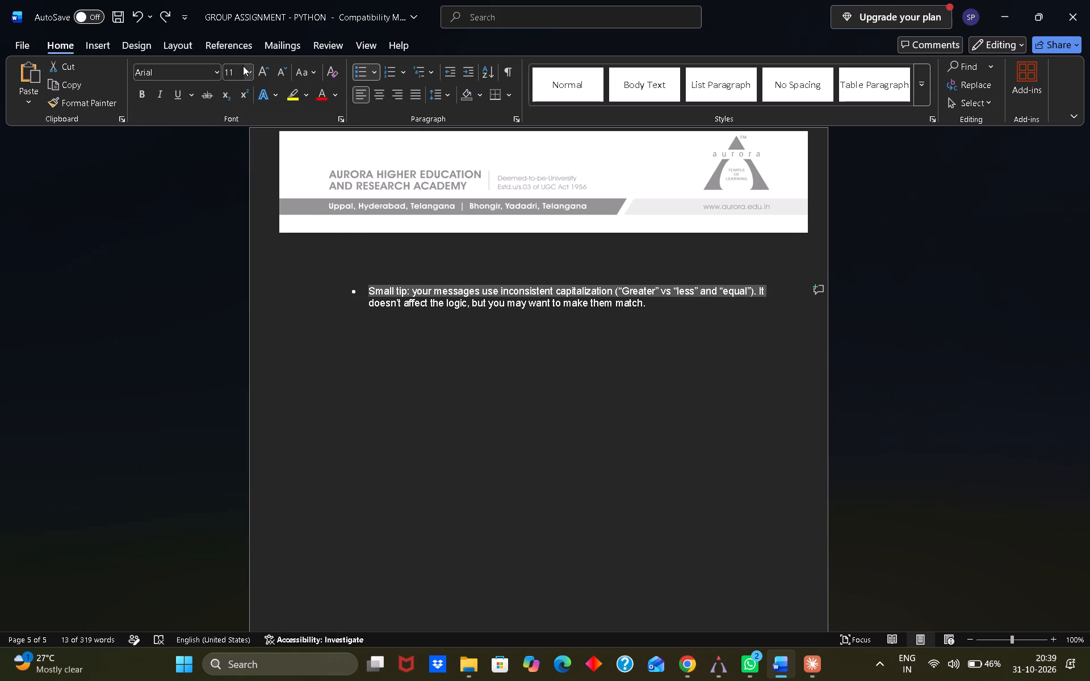
left_click(243, 66)
left_click(248, 72)
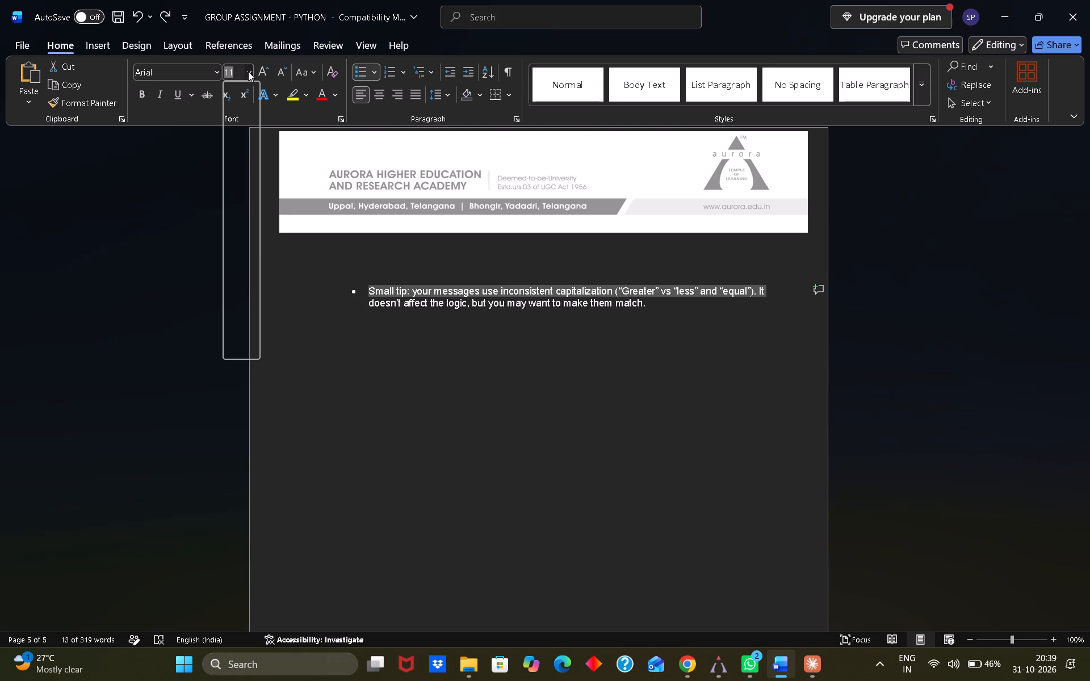
left_click(237, 159)
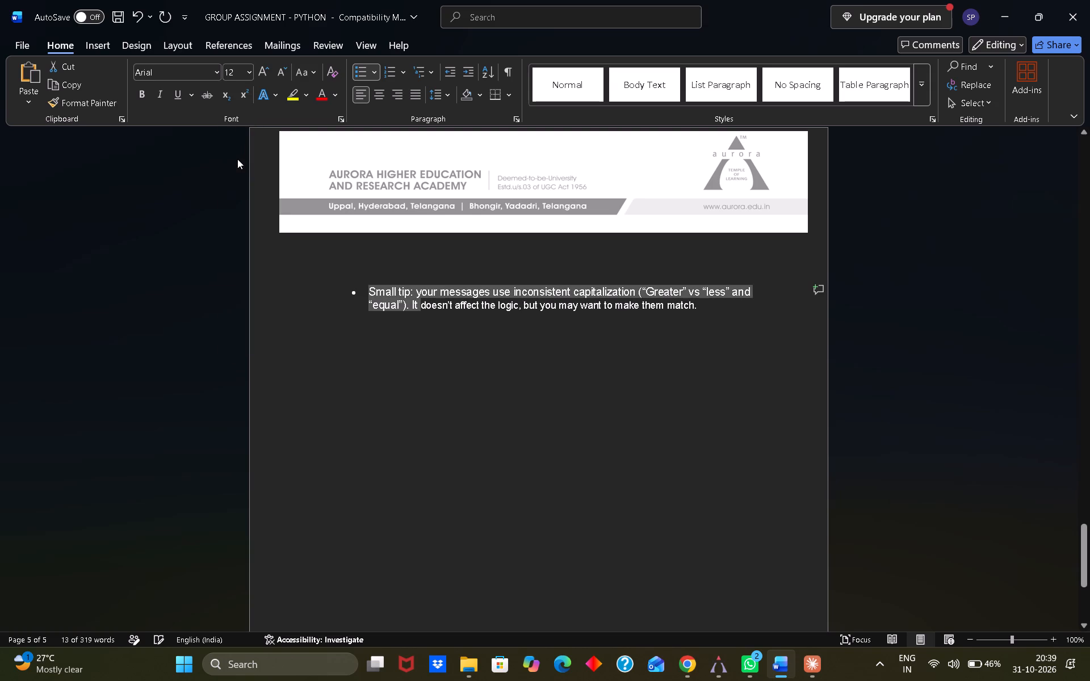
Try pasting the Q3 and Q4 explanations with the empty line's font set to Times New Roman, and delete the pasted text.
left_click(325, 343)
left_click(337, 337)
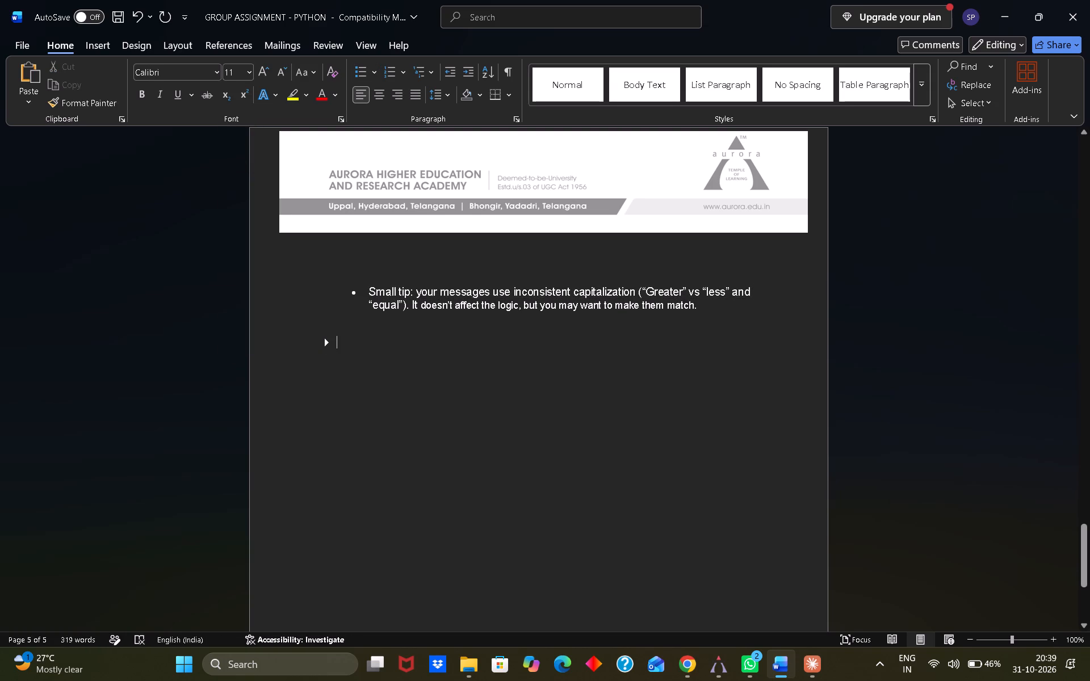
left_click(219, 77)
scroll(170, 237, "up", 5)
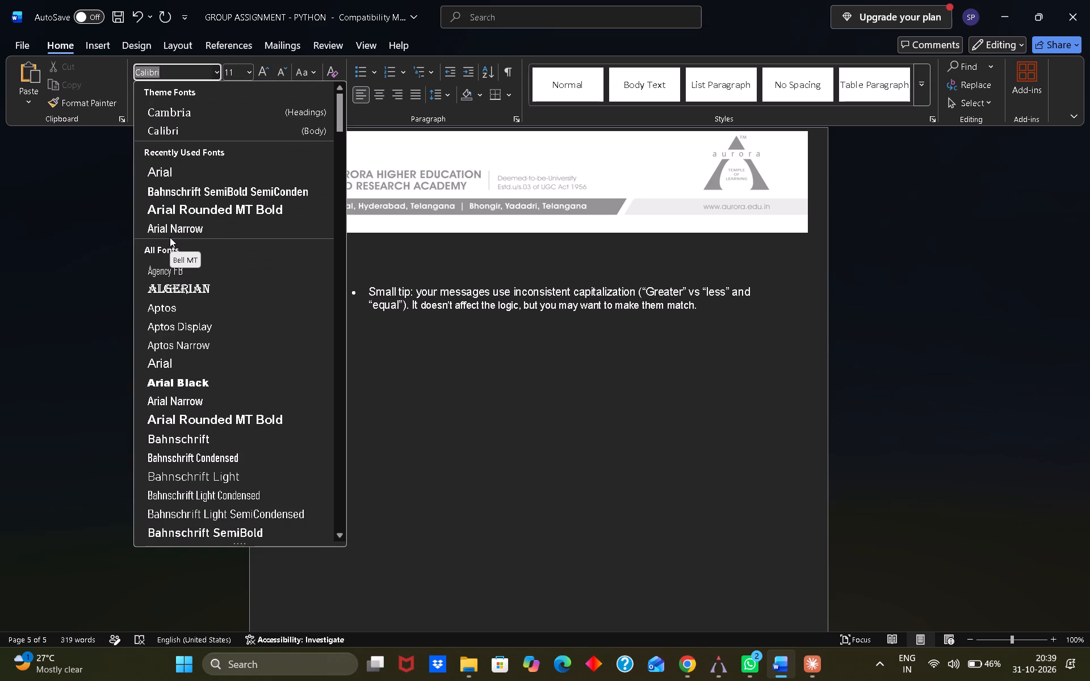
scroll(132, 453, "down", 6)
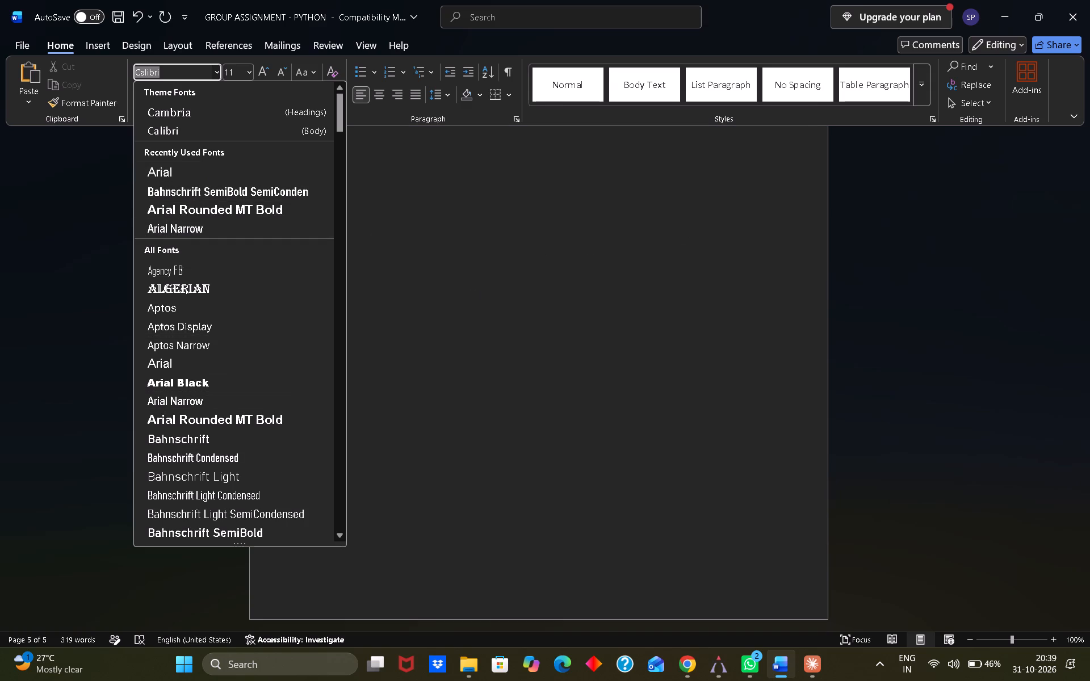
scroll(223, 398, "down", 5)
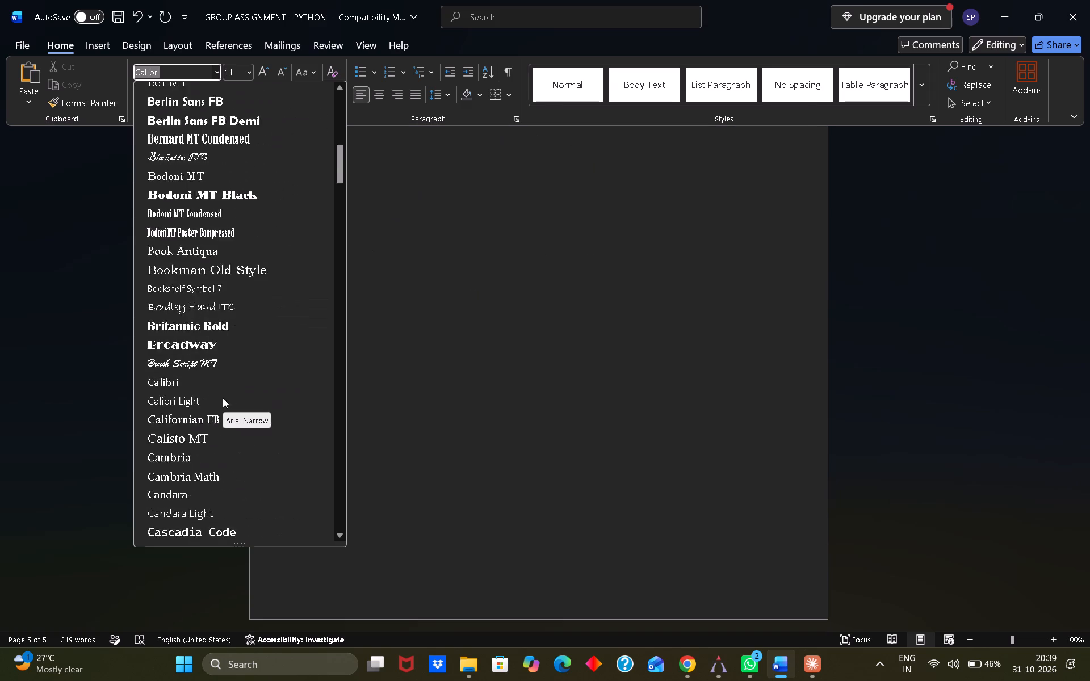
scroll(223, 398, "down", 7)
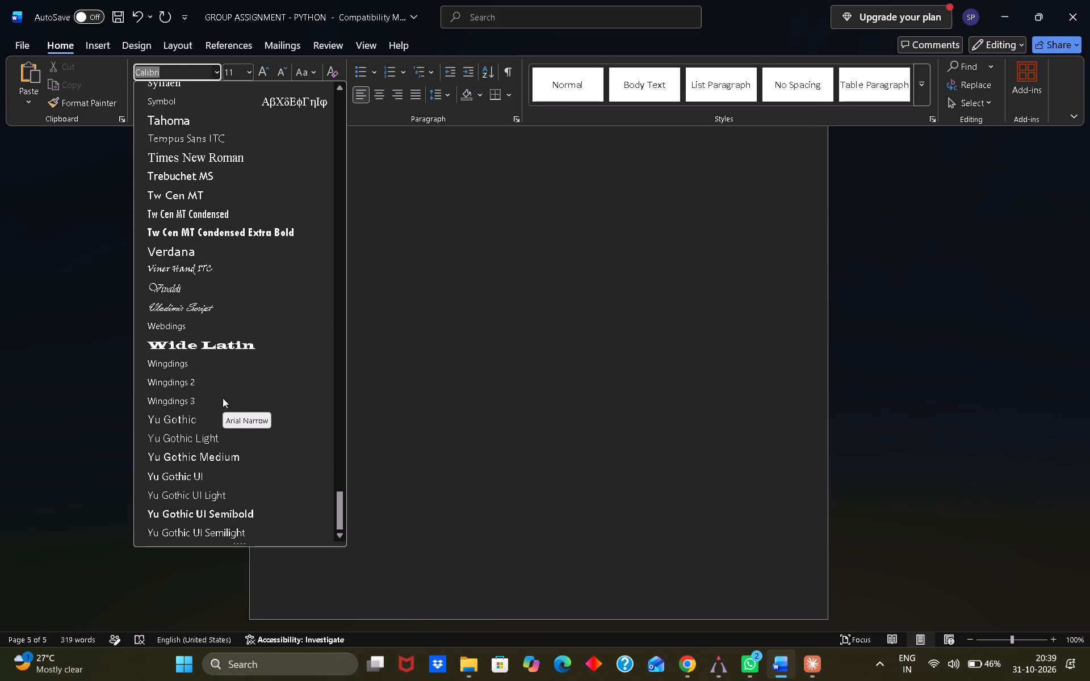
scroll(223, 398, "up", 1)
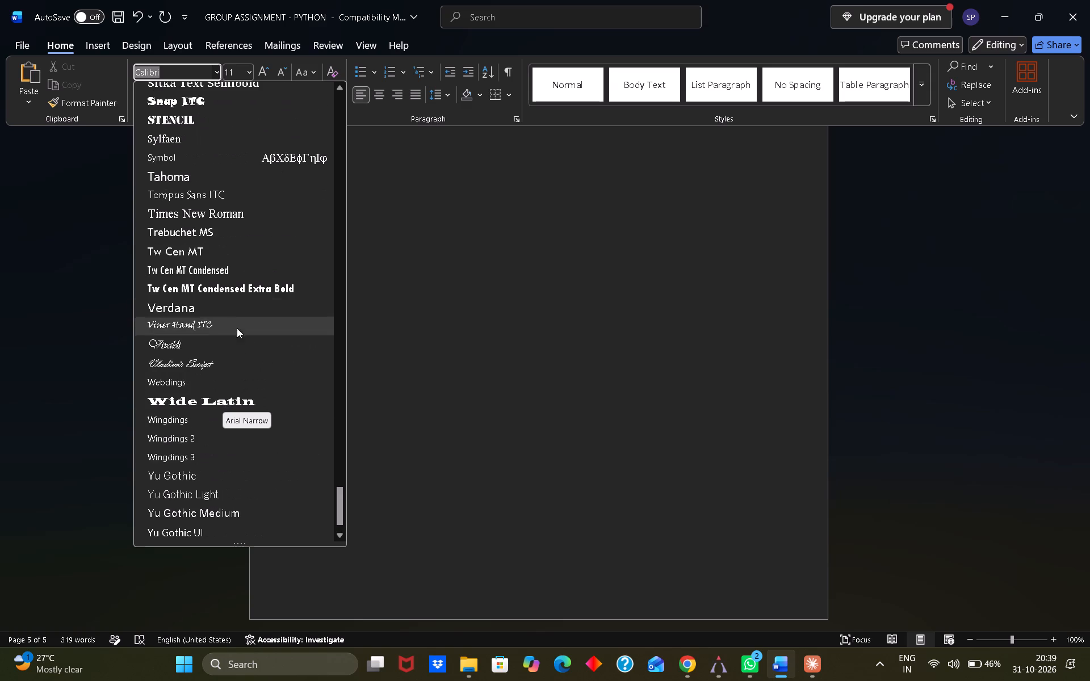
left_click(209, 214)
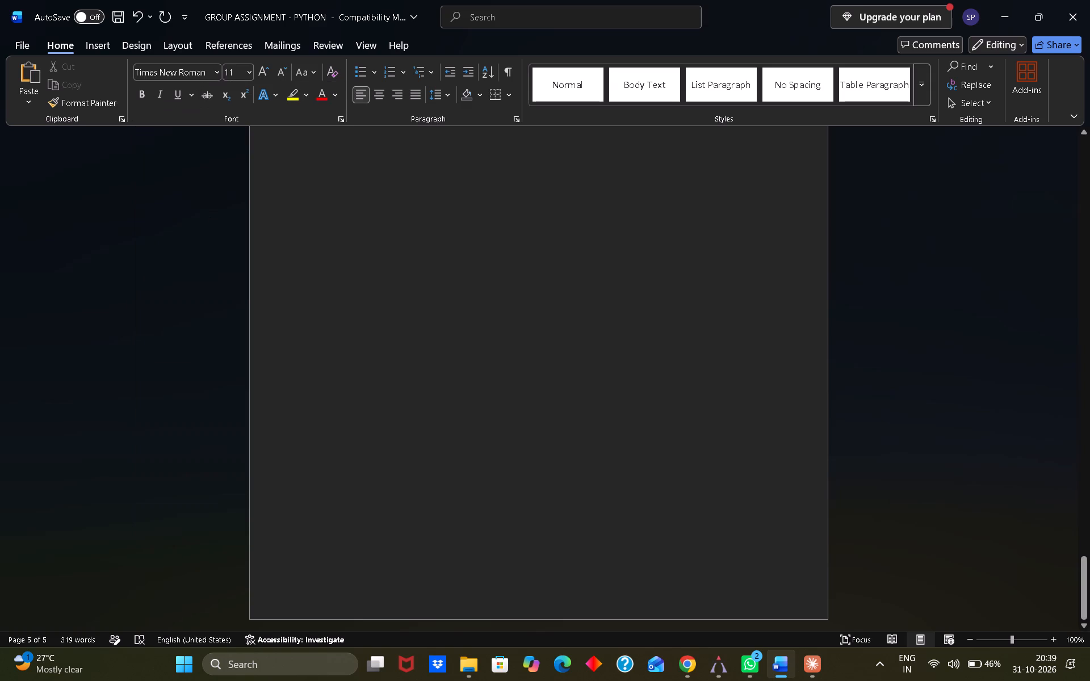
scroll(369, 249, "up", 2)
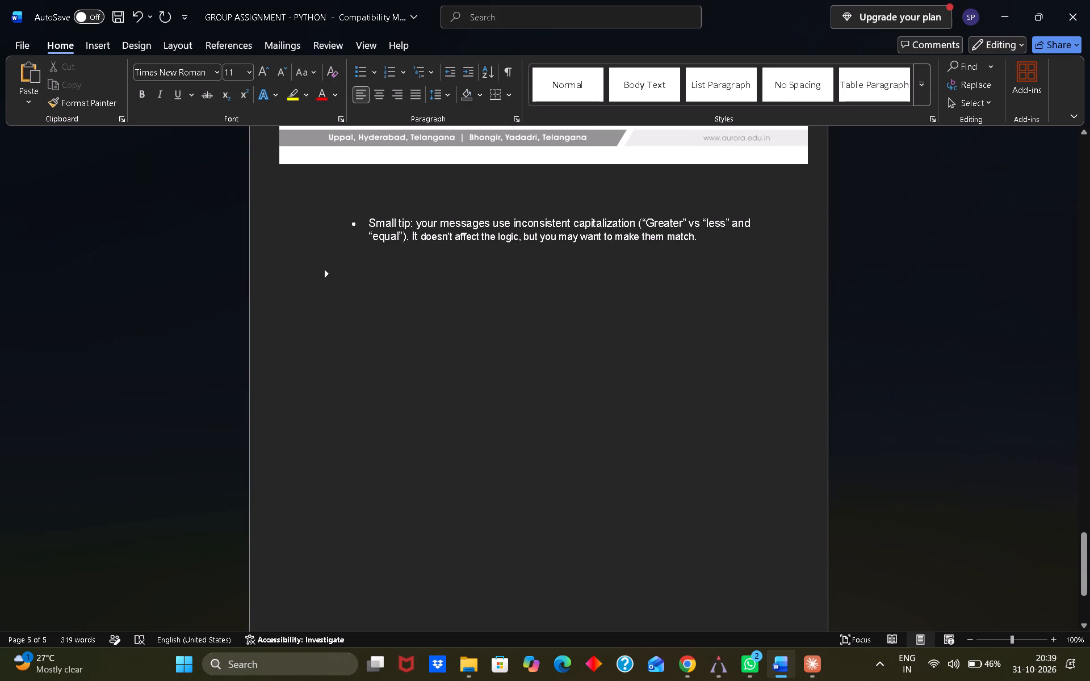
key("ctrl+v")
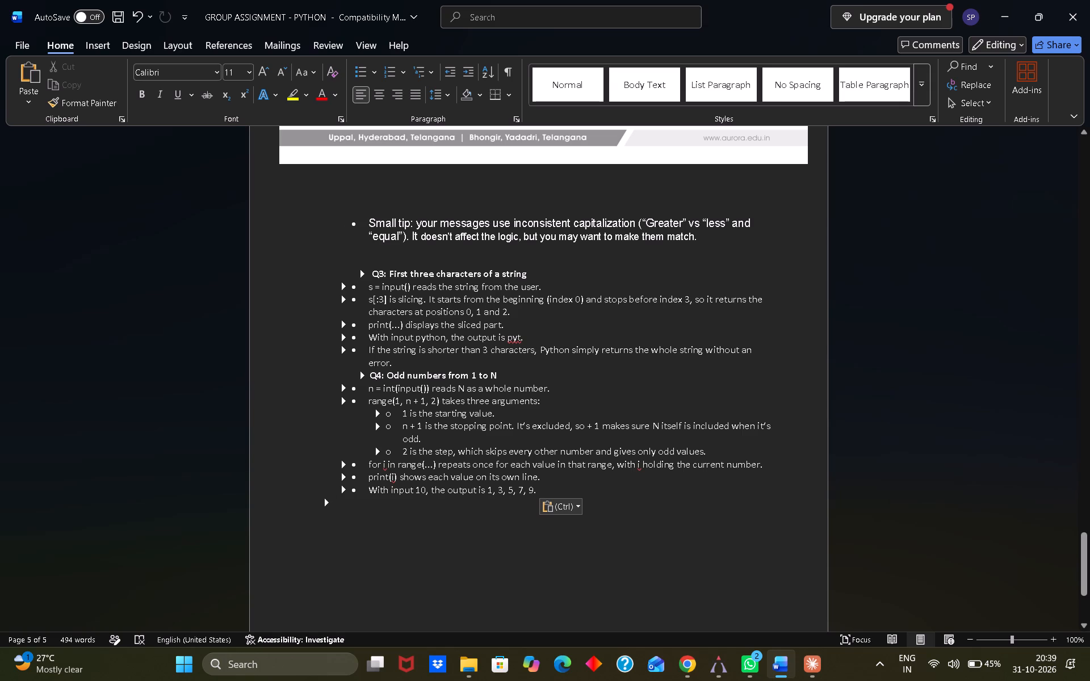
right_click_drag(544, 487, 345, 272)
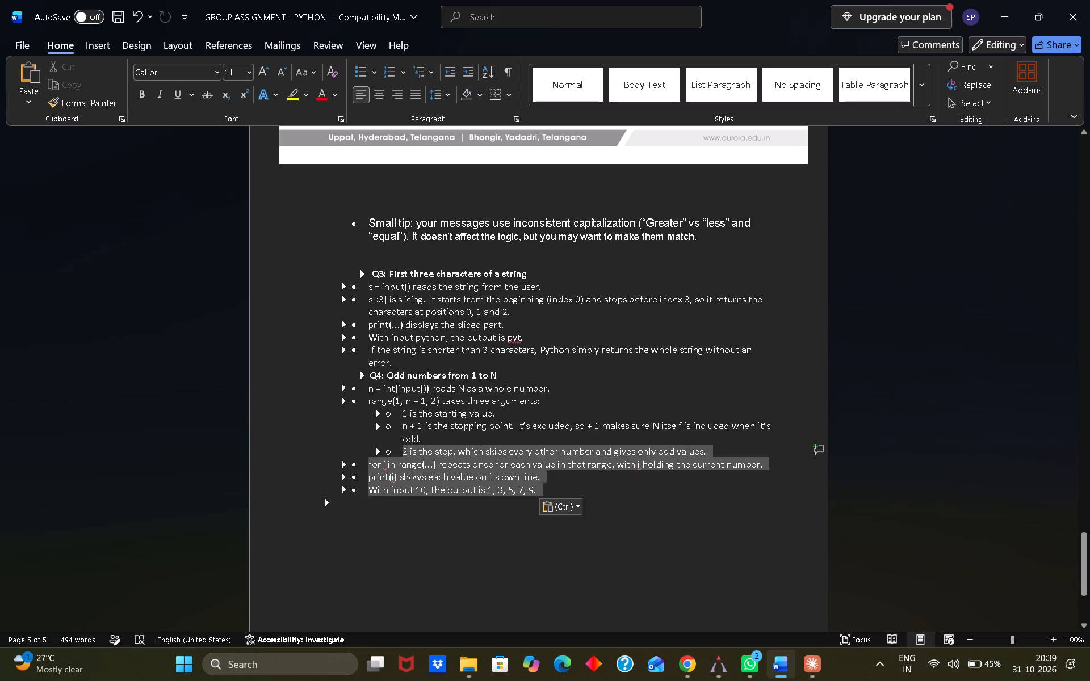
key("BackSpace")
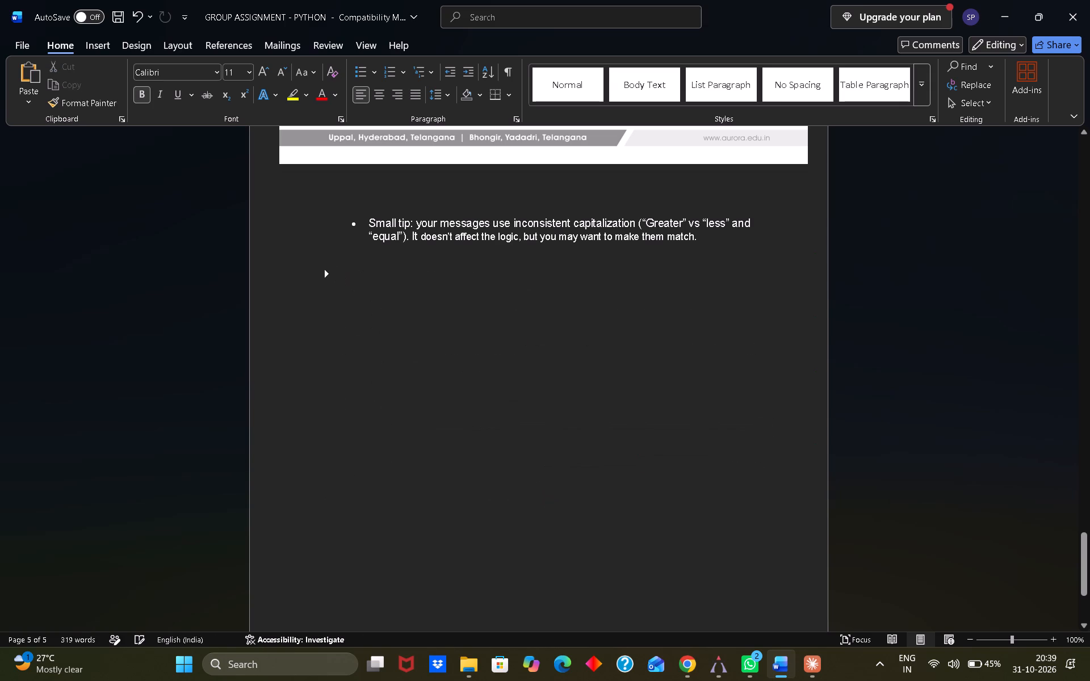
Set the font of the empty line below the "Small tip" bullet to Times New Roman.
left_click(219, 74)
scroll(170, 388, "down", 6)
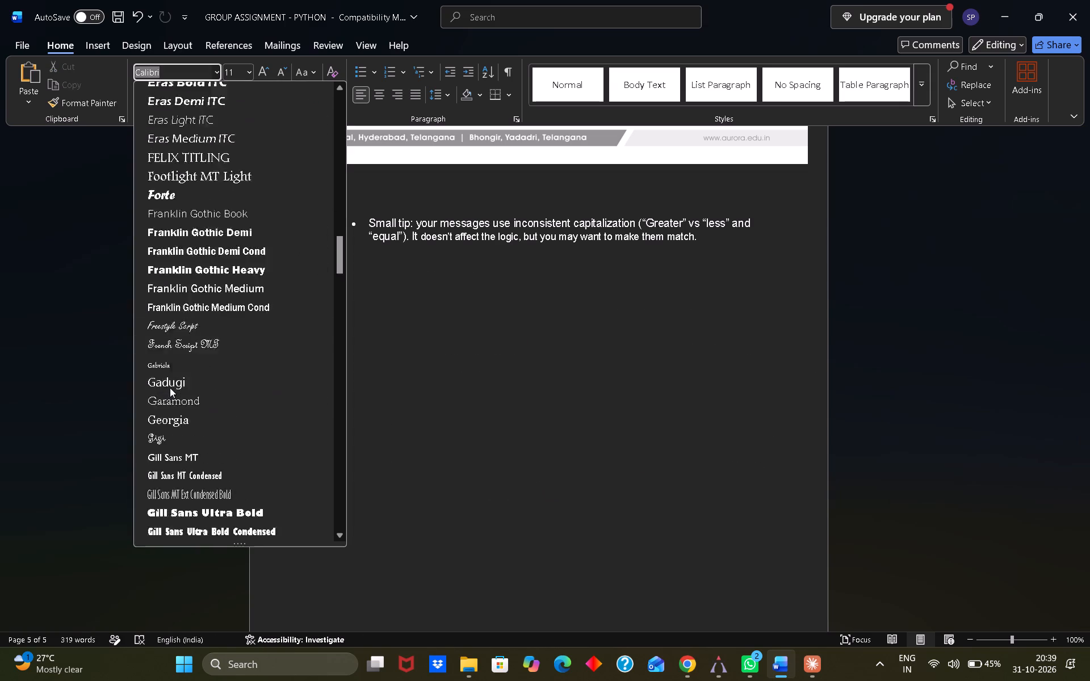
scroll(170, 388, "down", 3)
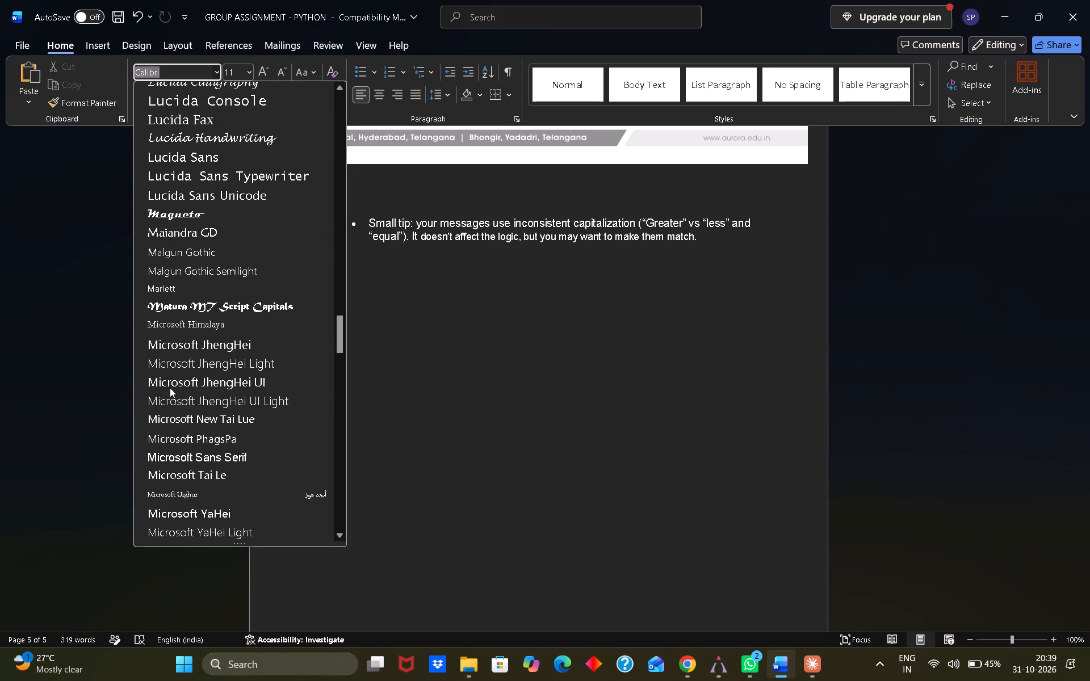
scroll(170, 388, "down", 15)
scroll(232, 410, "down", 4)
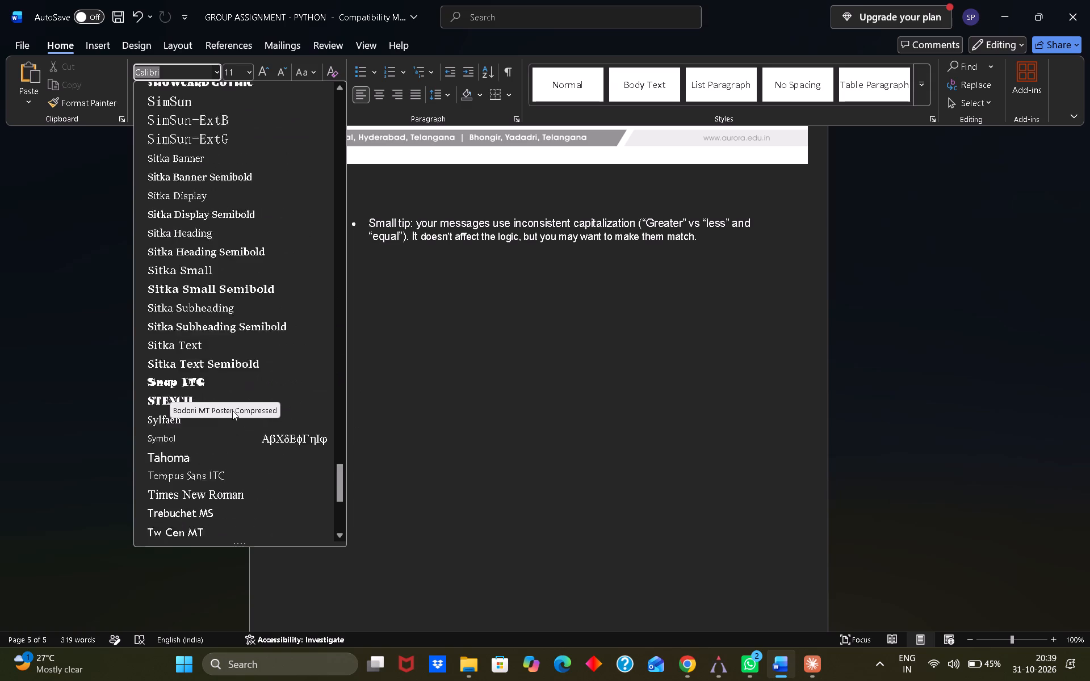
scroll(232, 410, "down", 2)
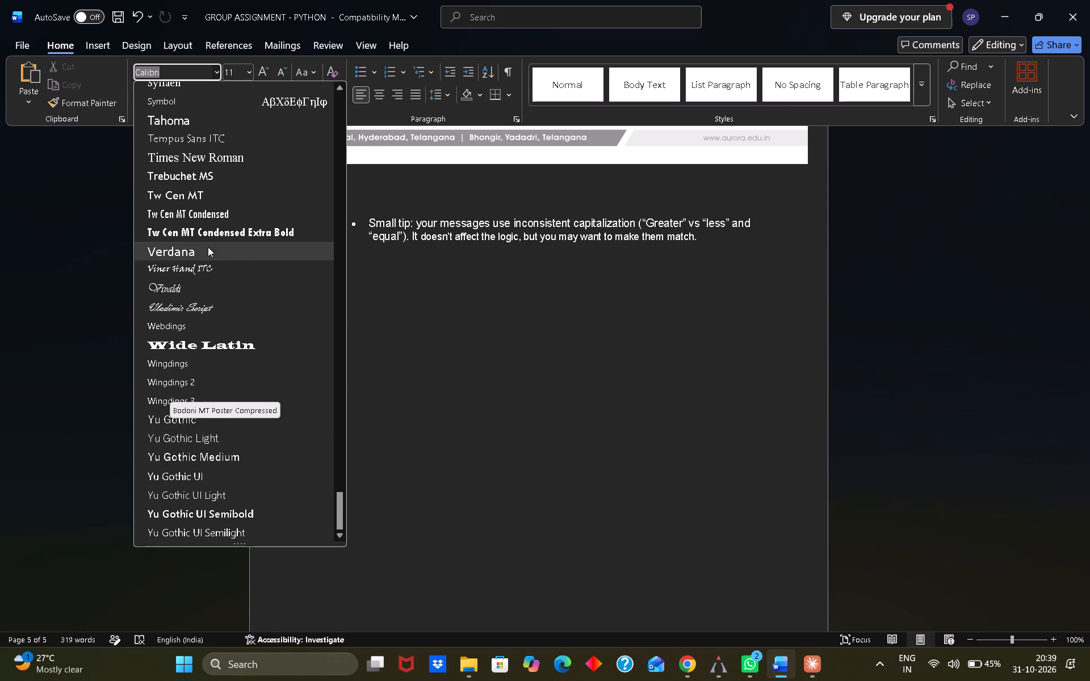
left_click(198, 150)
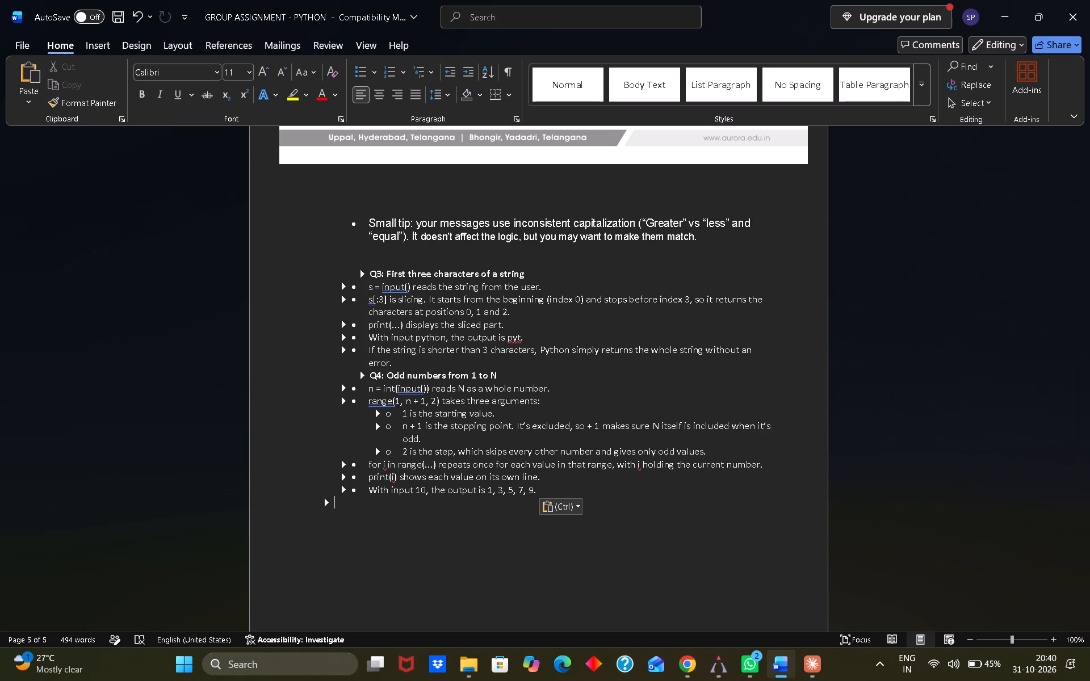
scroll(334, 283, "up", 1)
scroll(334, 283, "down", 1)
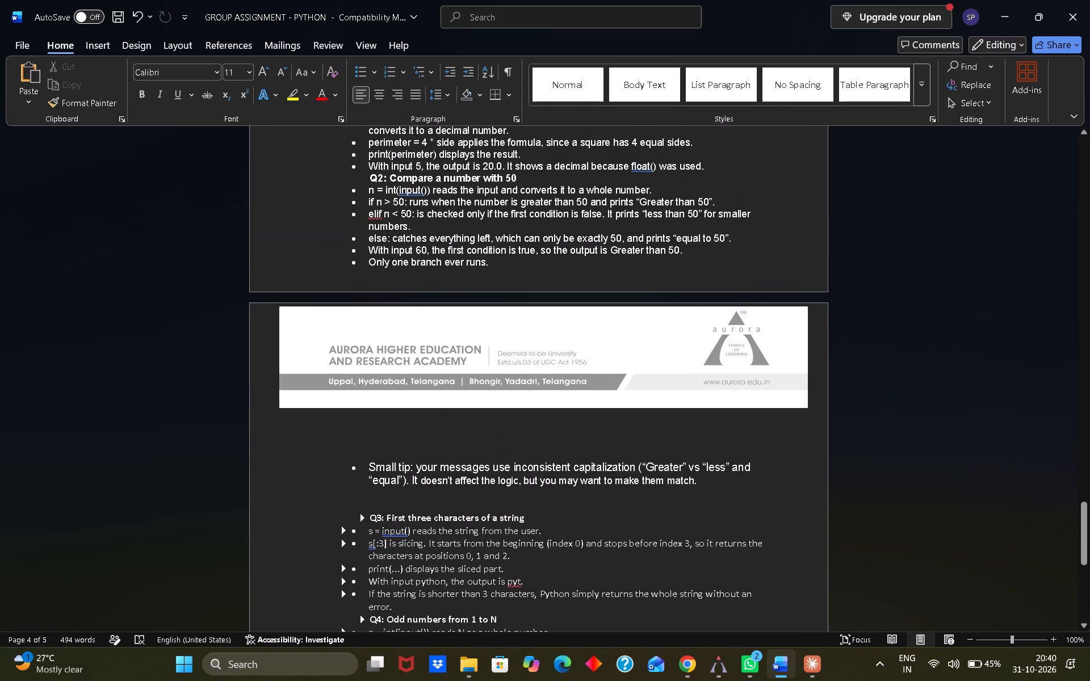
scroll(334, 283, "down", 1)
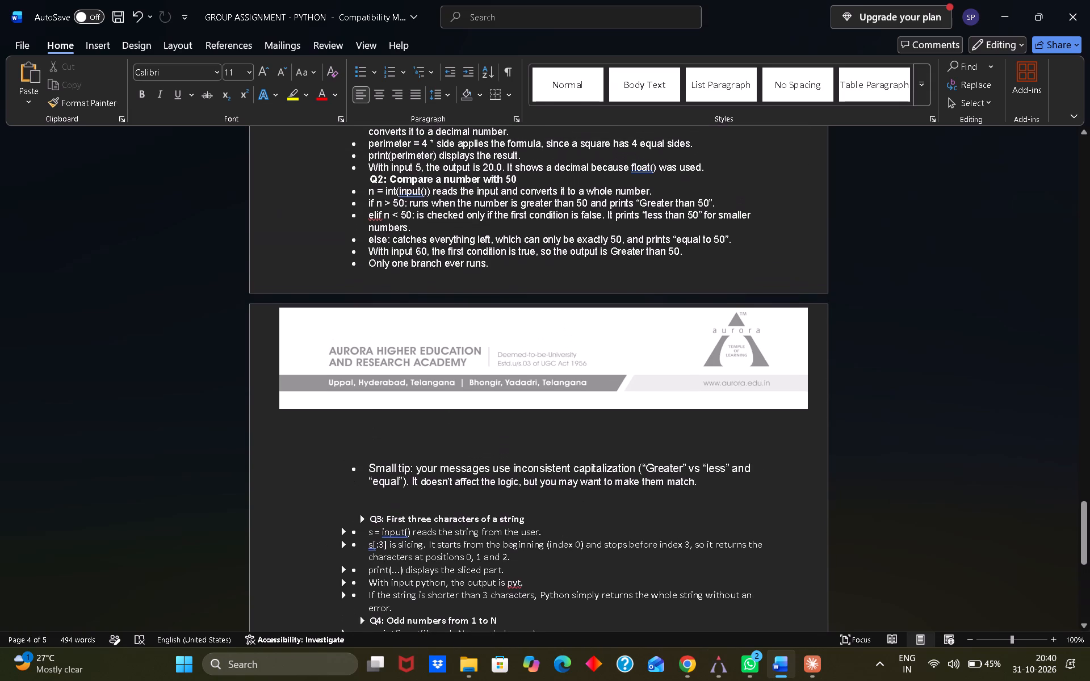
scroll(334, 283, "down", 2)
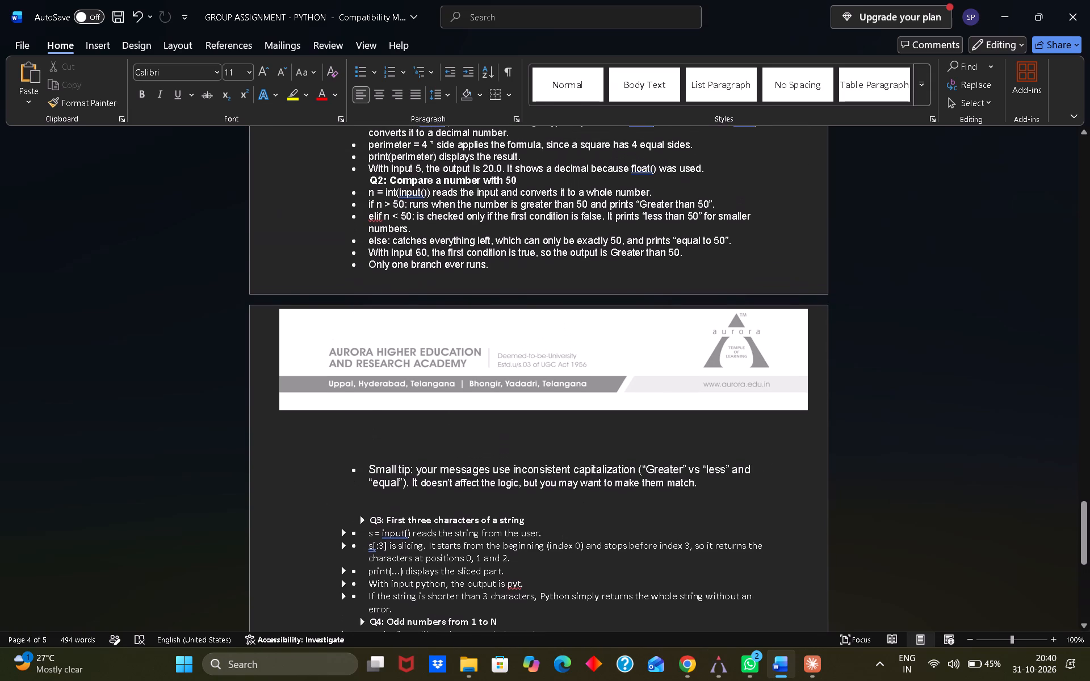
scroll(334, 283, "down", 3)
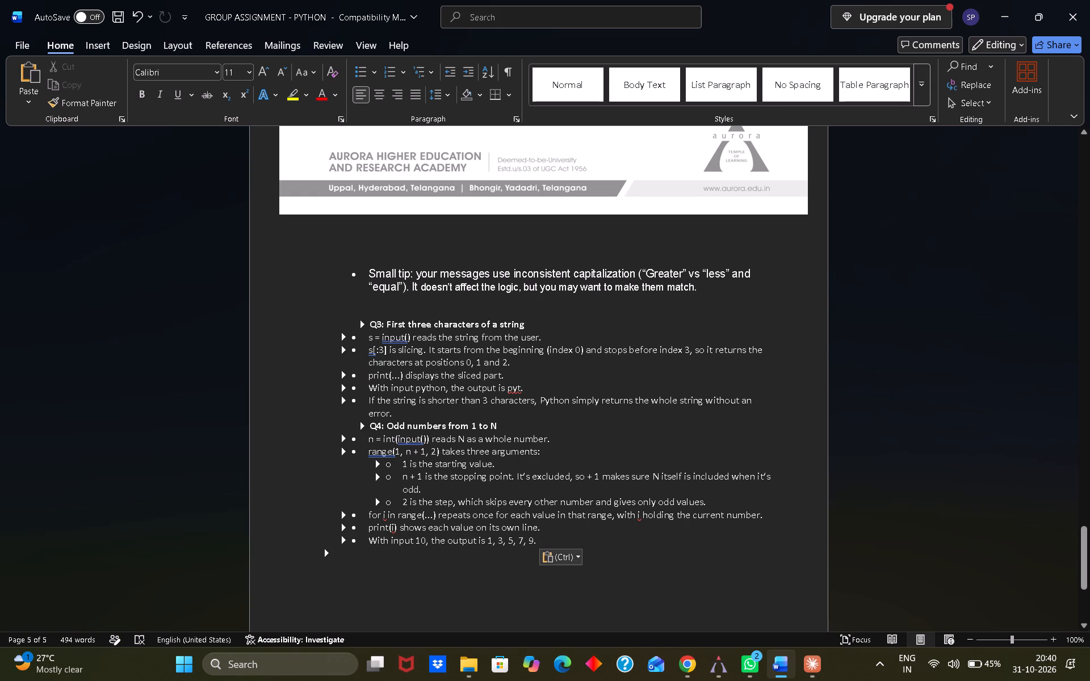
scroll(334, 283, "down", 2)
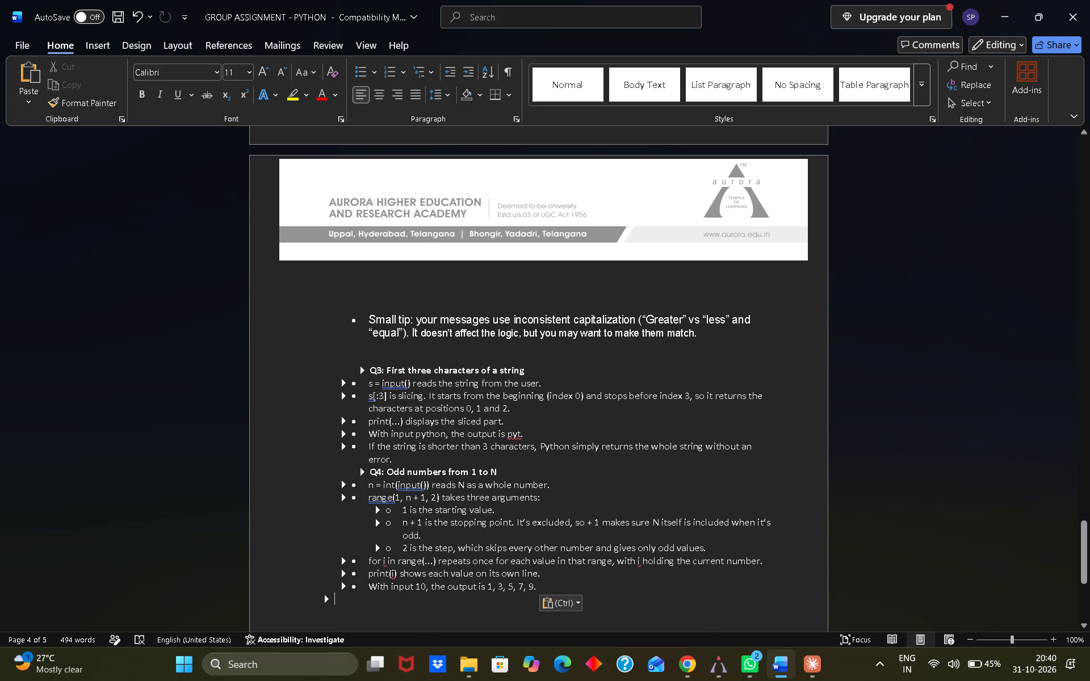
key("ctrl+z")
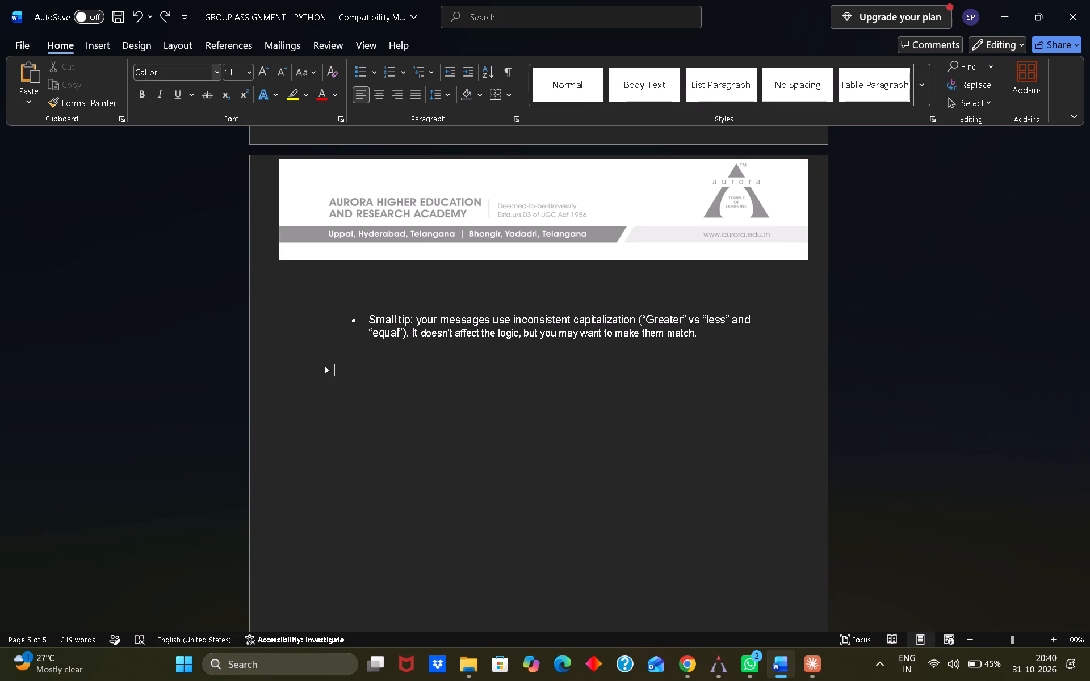
Set the empty line's font to Arial and paste the Q3 and Q4 explanations below the "Small tip" bullet.
left_click(158, 70)
left_click(216, 72)
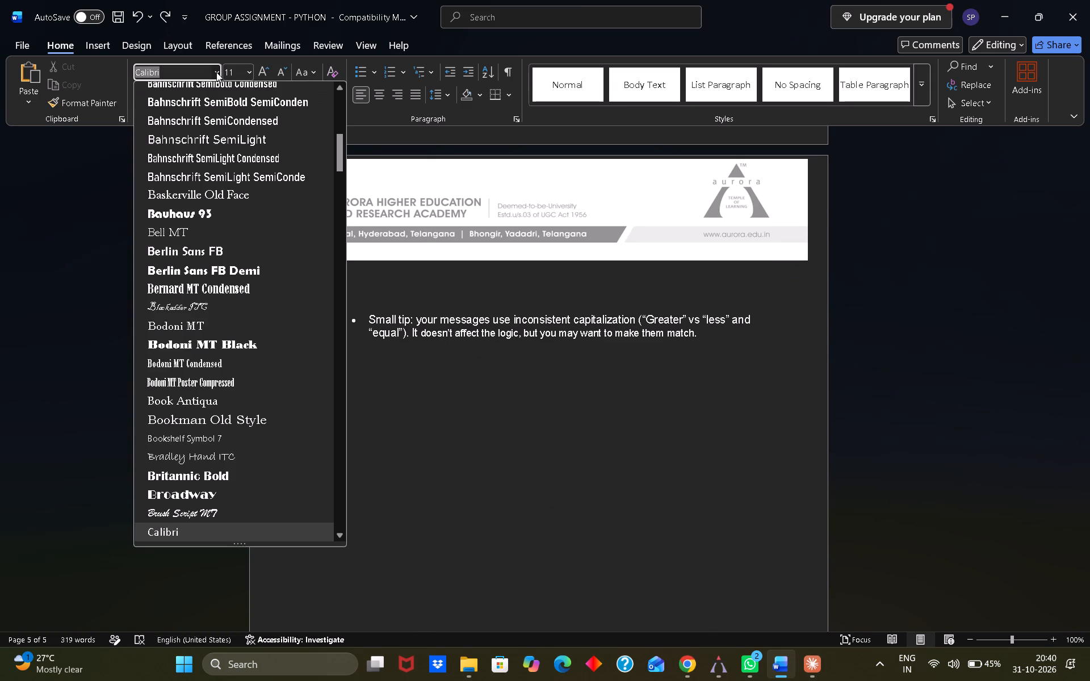
scroll(212, 174, "up", 6)
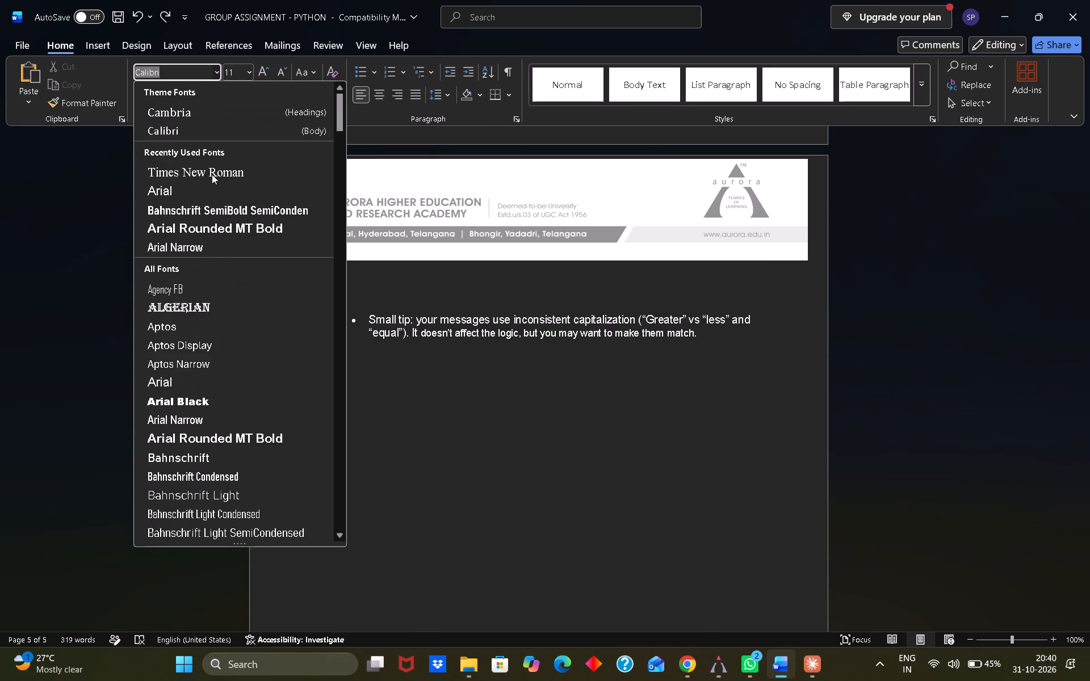
left_click(185, 192)
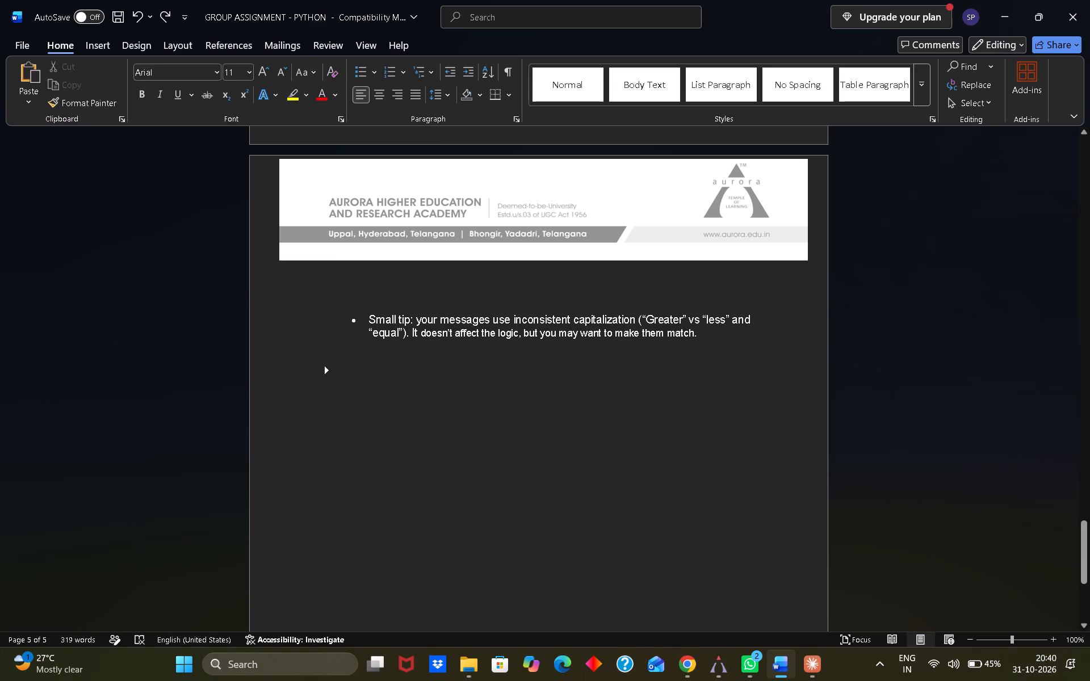
key("ctrl+v")
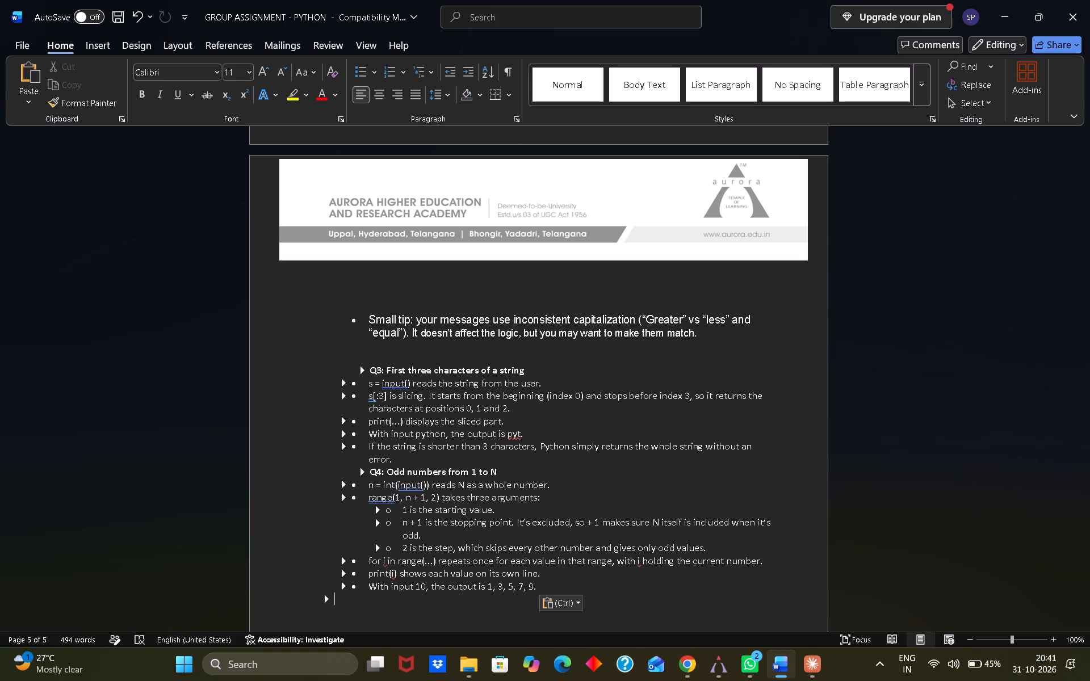
Check the end of the pasted explanations on page 5 and save the document.
scroll(332, 368, "down", 3)
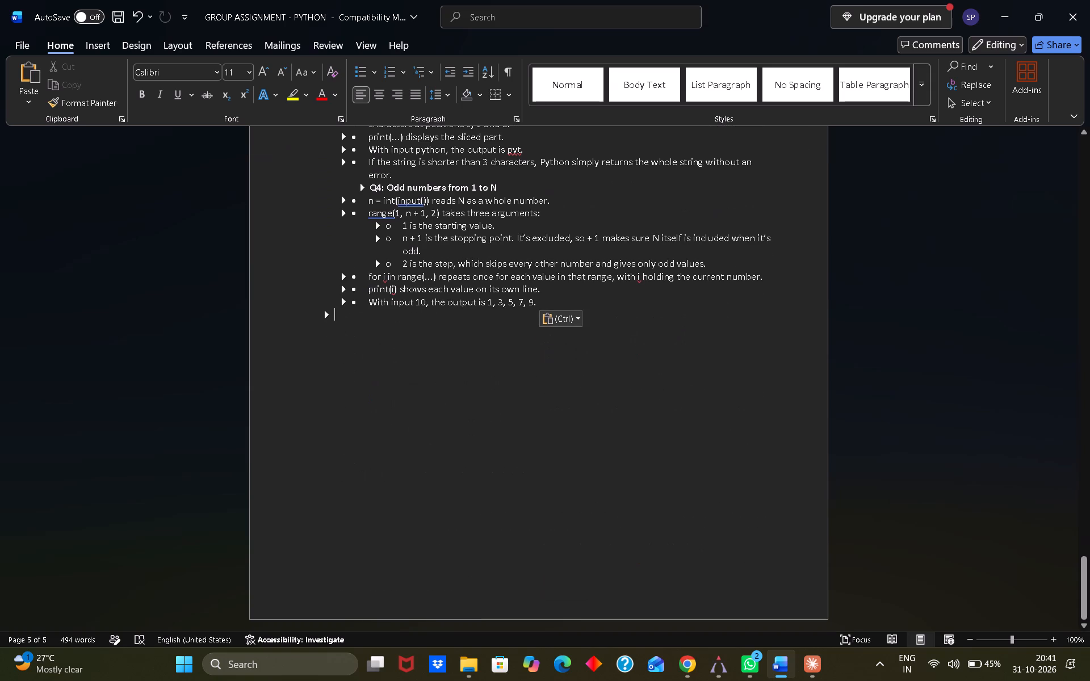
left_click(116, 18)
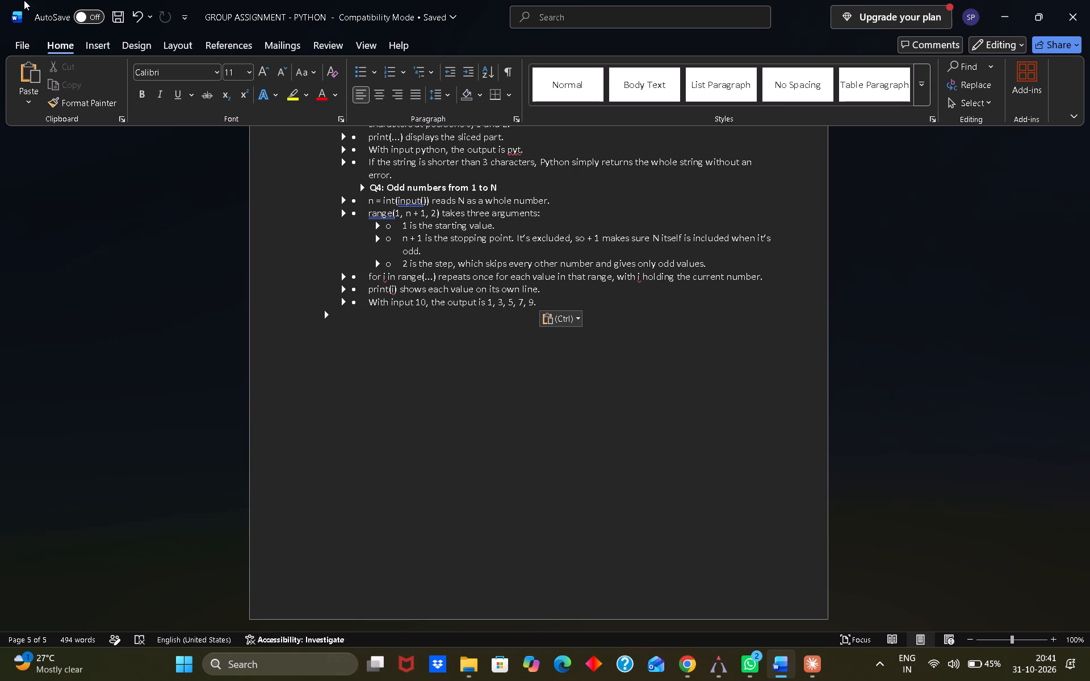
left_click(111, 6)
Switch to File Explorer's Home view and open the available actions for the recent Word file GROUP ASSIGNMENT - PYTHON.
left_click(466, 662)
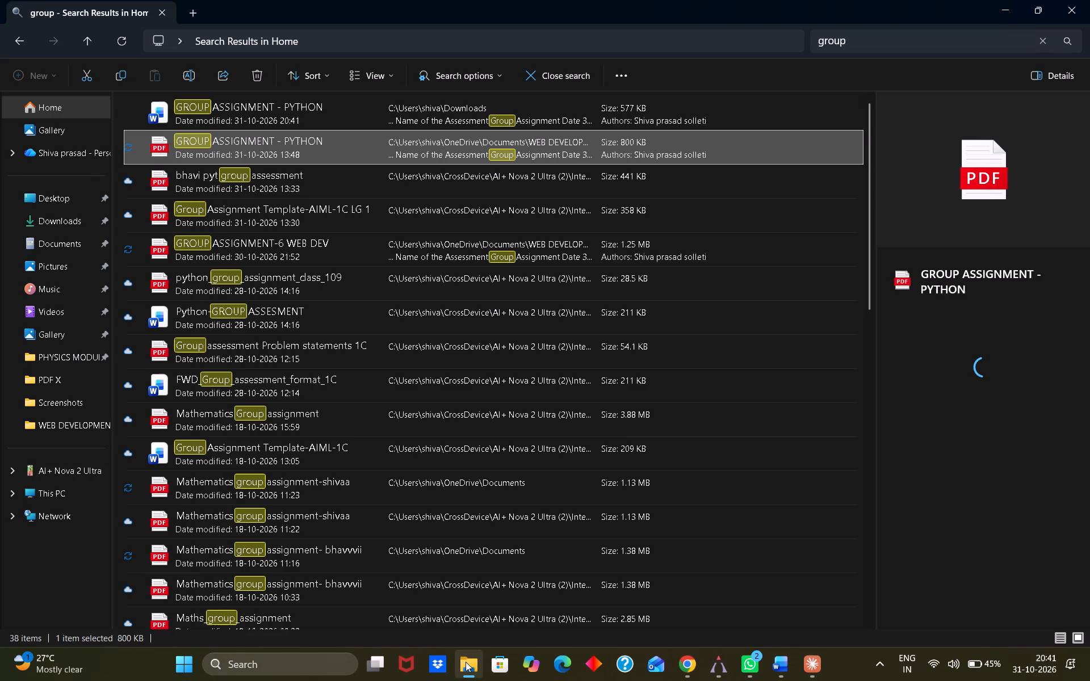
left_click(38, 100)
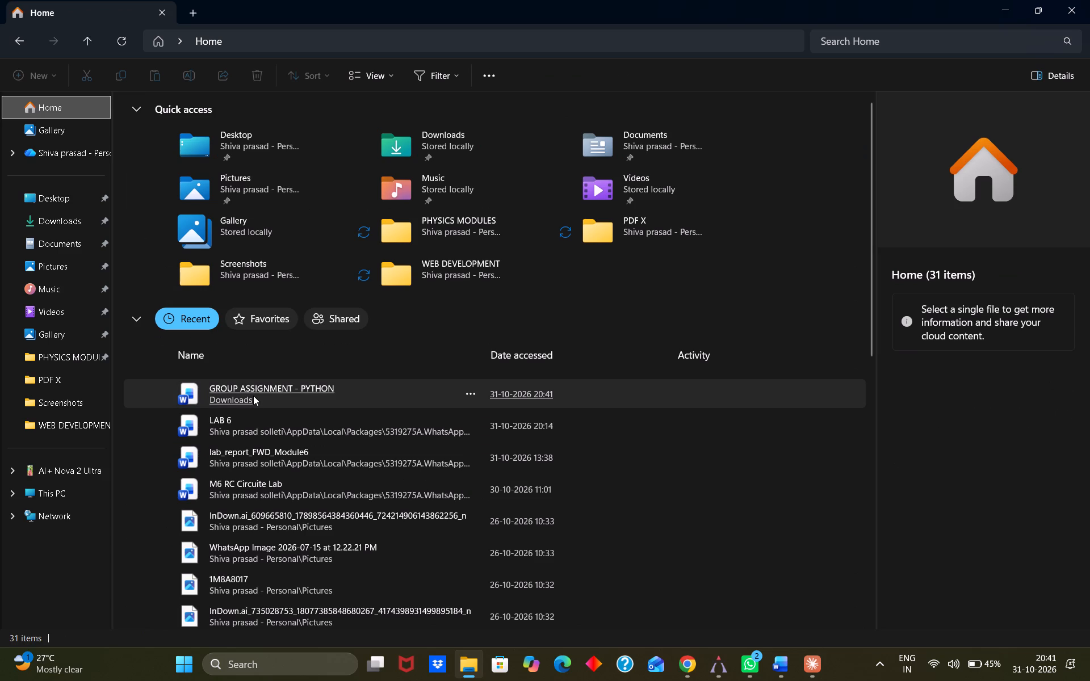
right_click(354, 386)
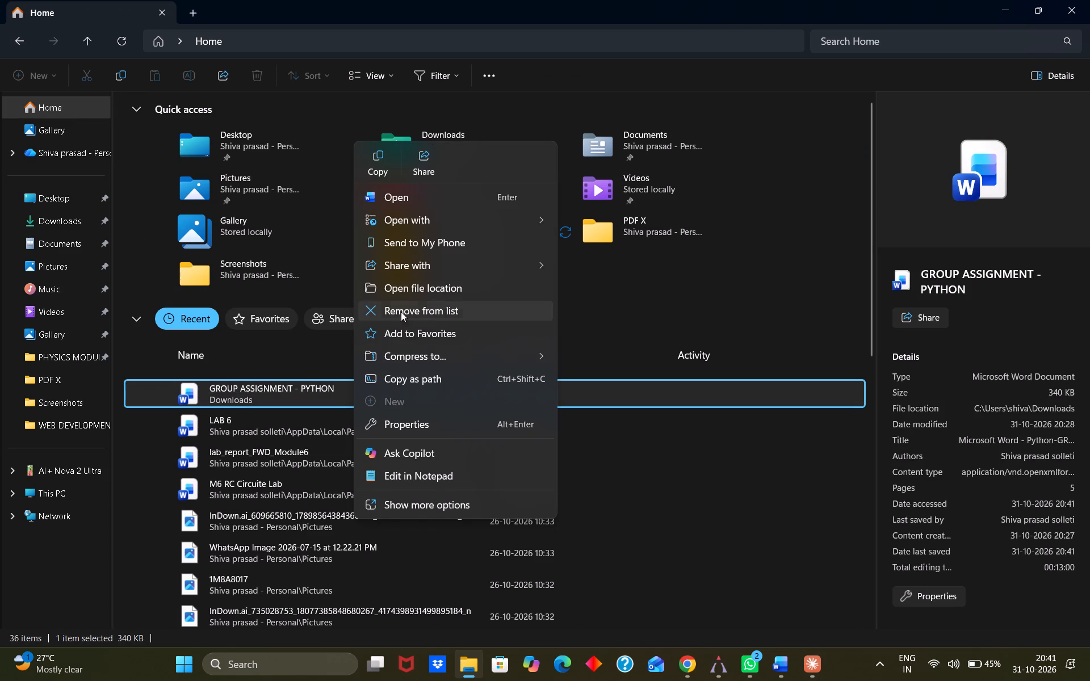
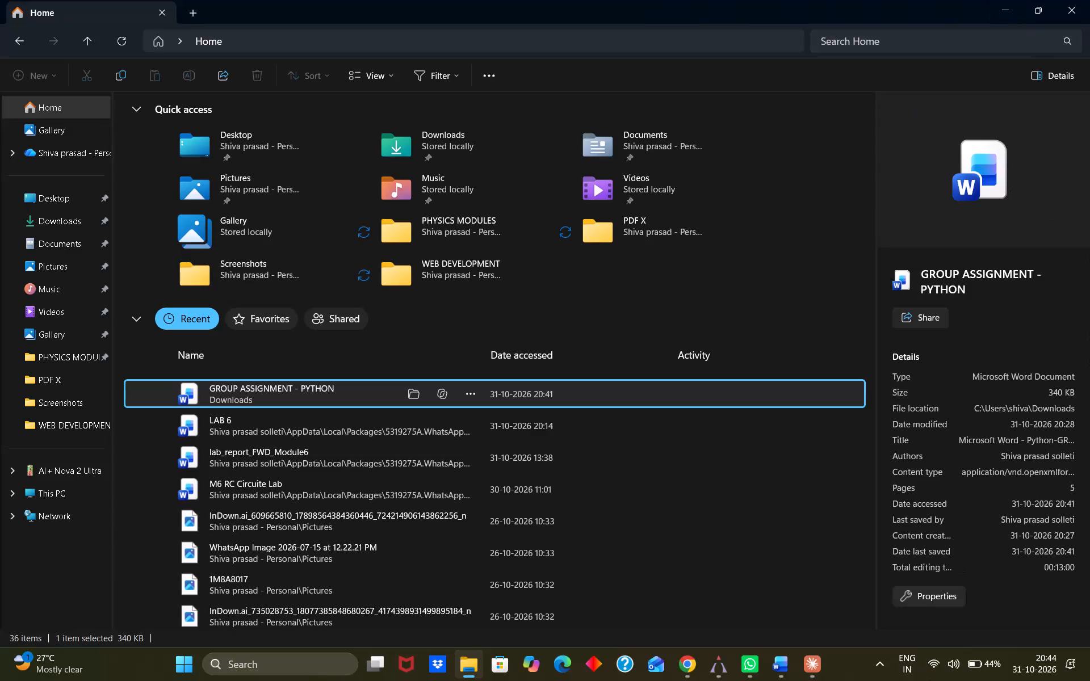
Switch back to Word, preview the assignment's pages for printing, and print all pages with Microsoft Print to PDF.
left_click(787, 672)
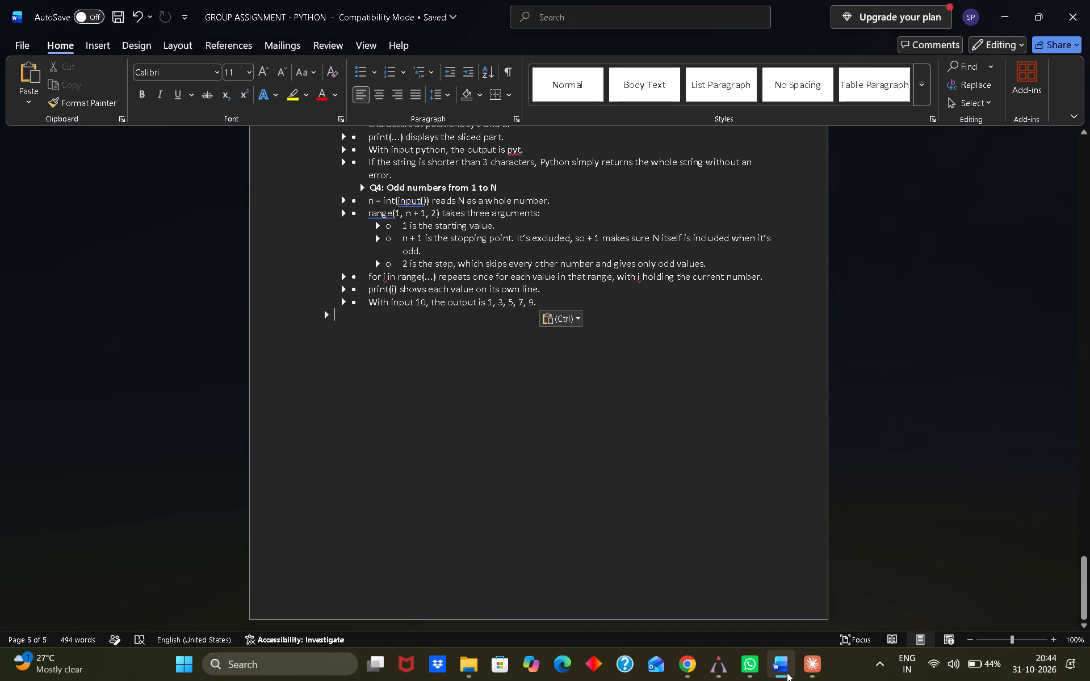
key("ctrl+p")
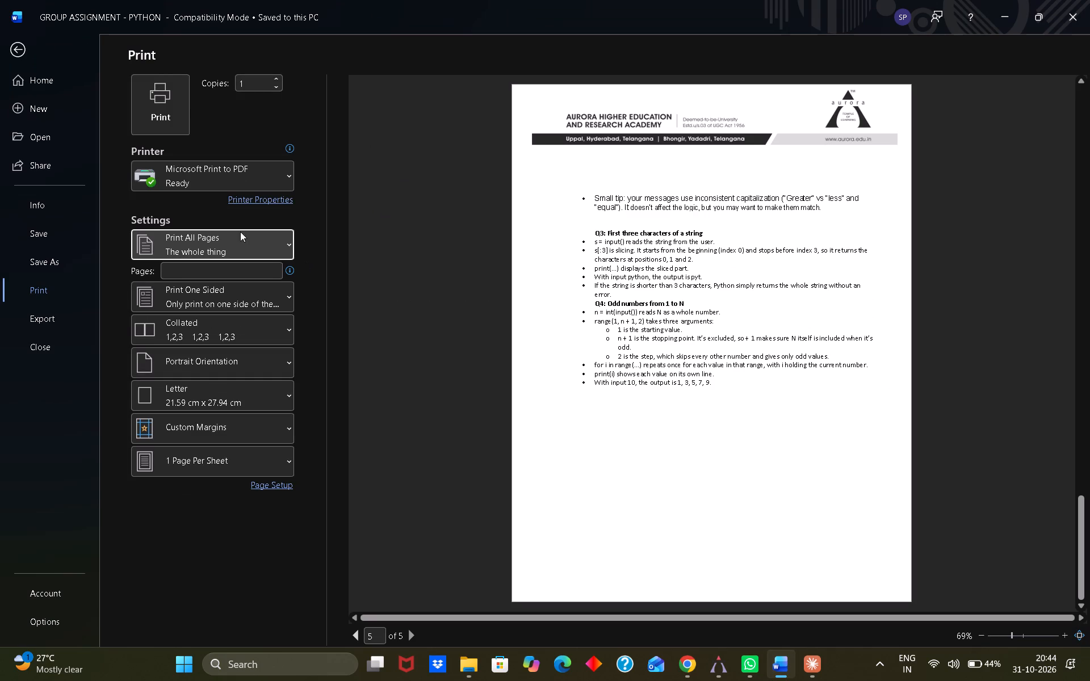
scroll(590, 301, "up", 1)
scroll(590, 301, "down", 1)
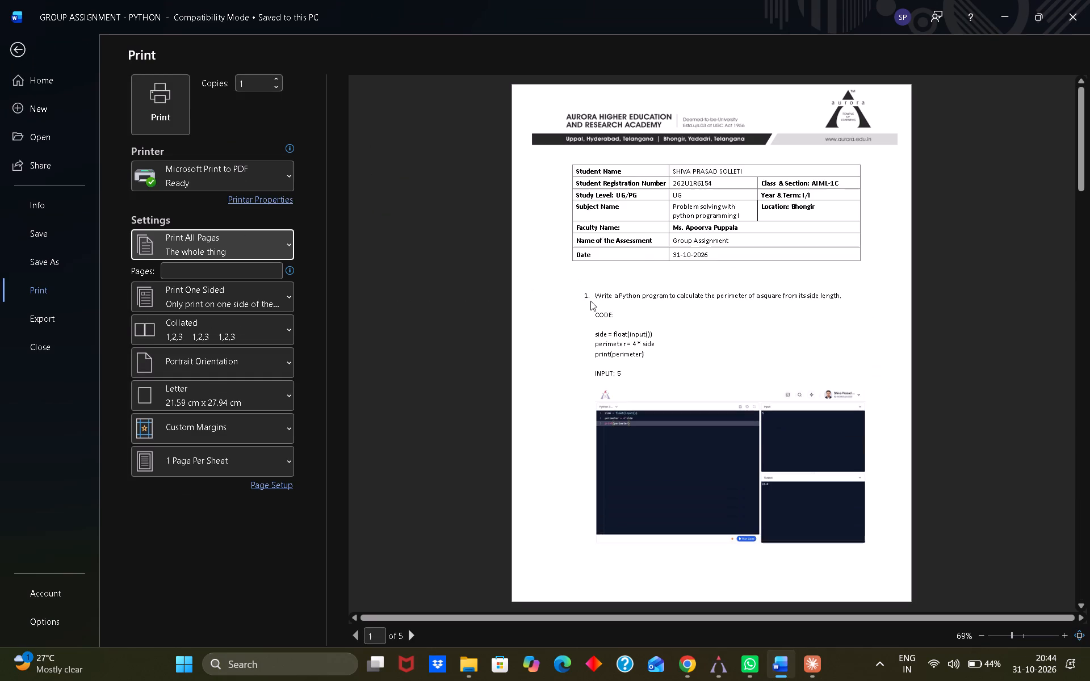
scroll(590, 301, "down", 1)
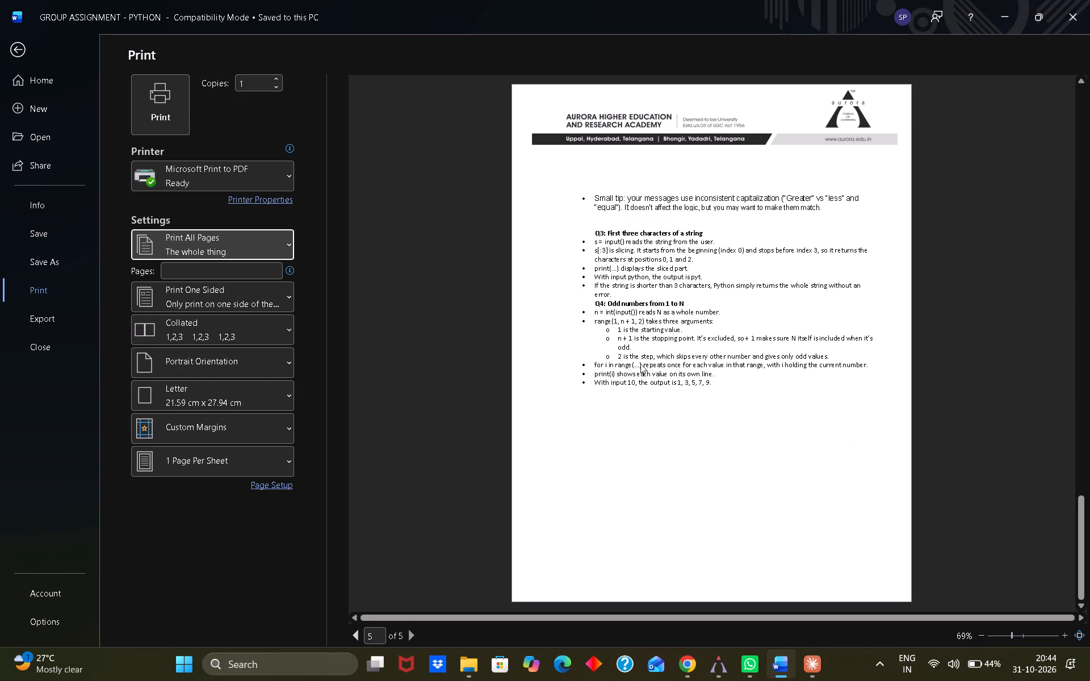
left_click(208, 178)
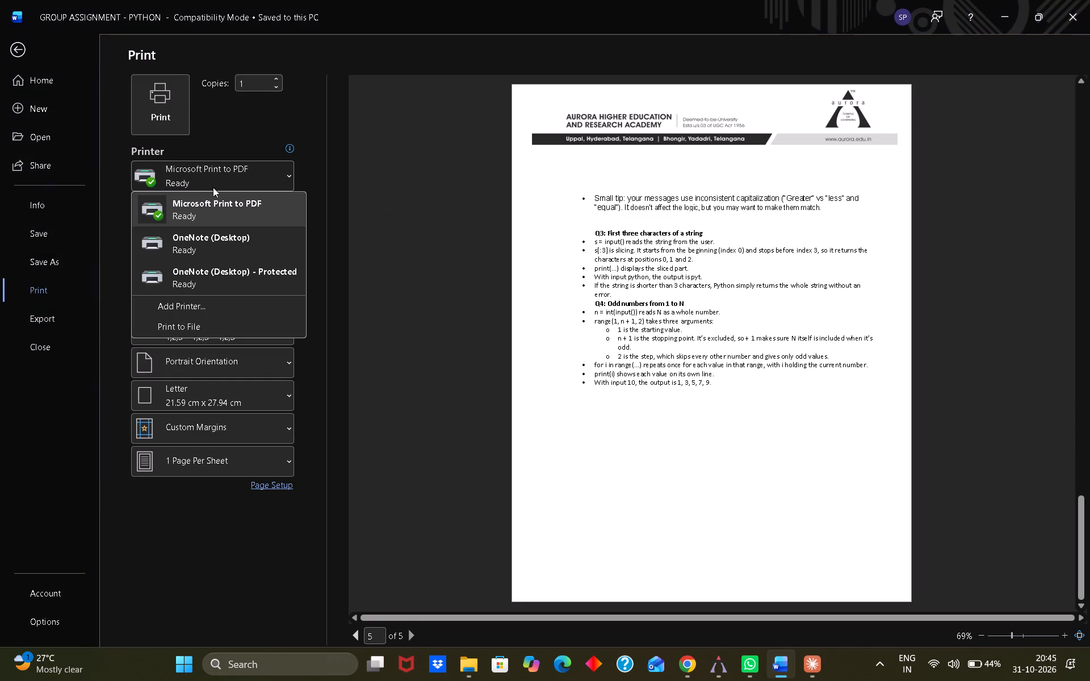
left_click(217, 207)
left_click(182, 115)
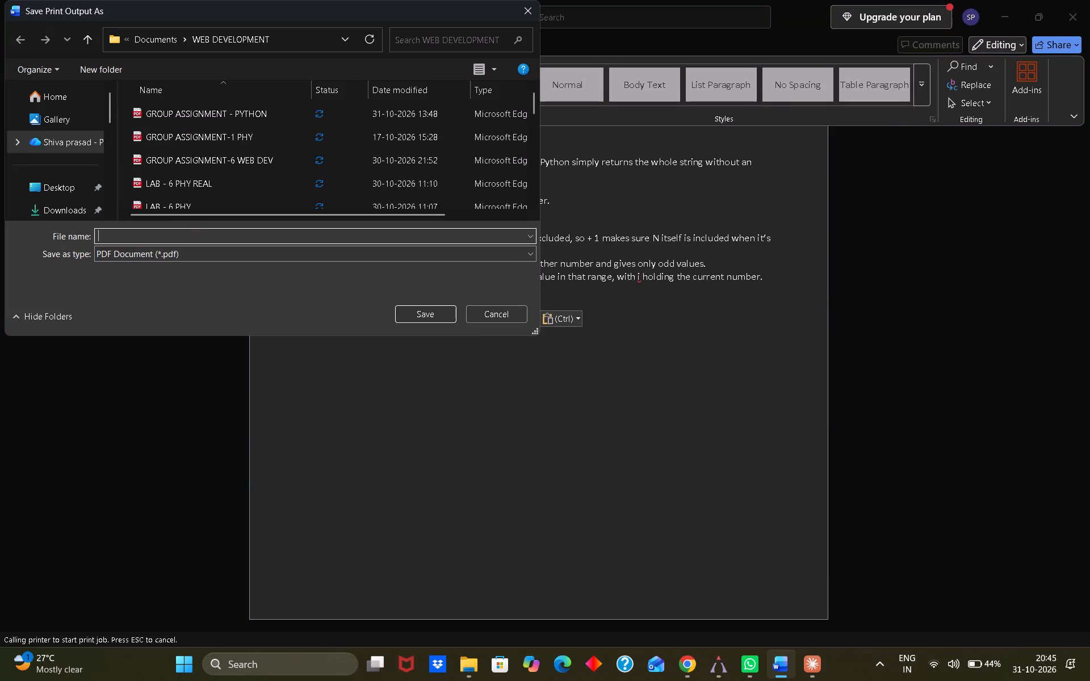
Save the print output as a PDF named GROUP ASSIGNMENT PYTHON in the WEB DEVELOPMENT folder.
left_click(200, 234)
type("GROUP")
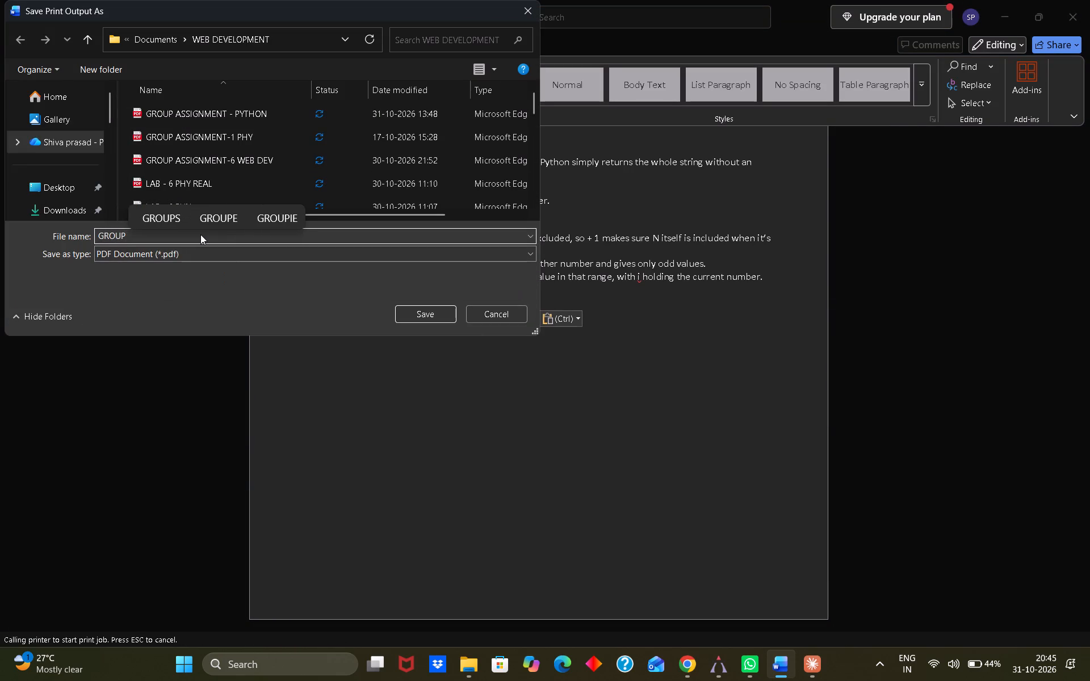
key("space")
type("ASS")
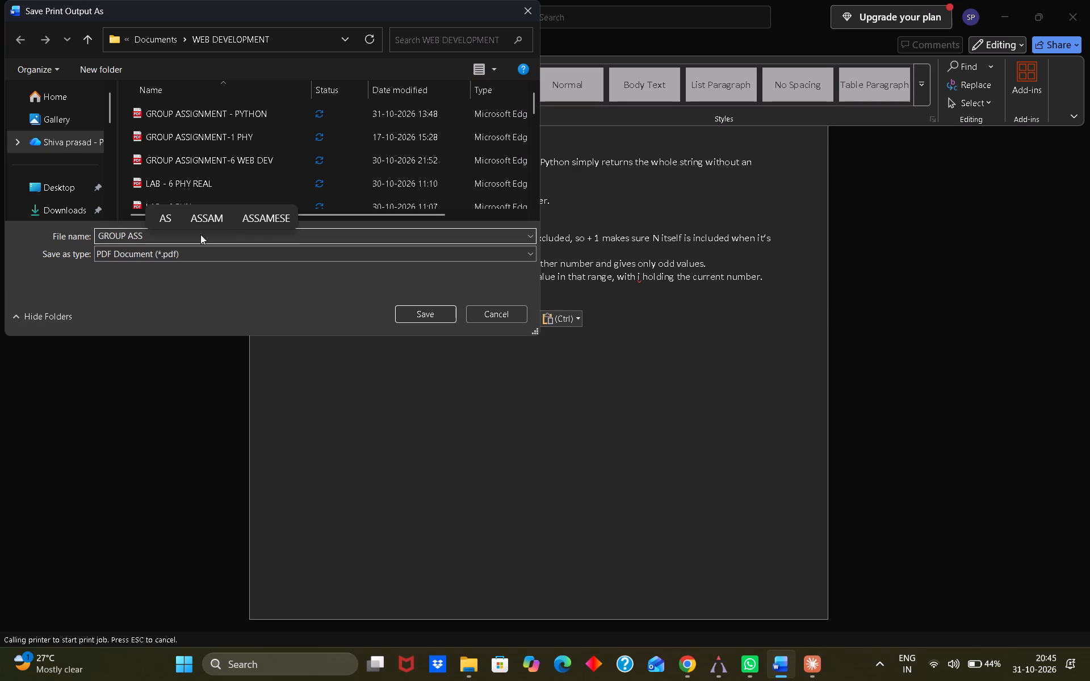
type("IG")
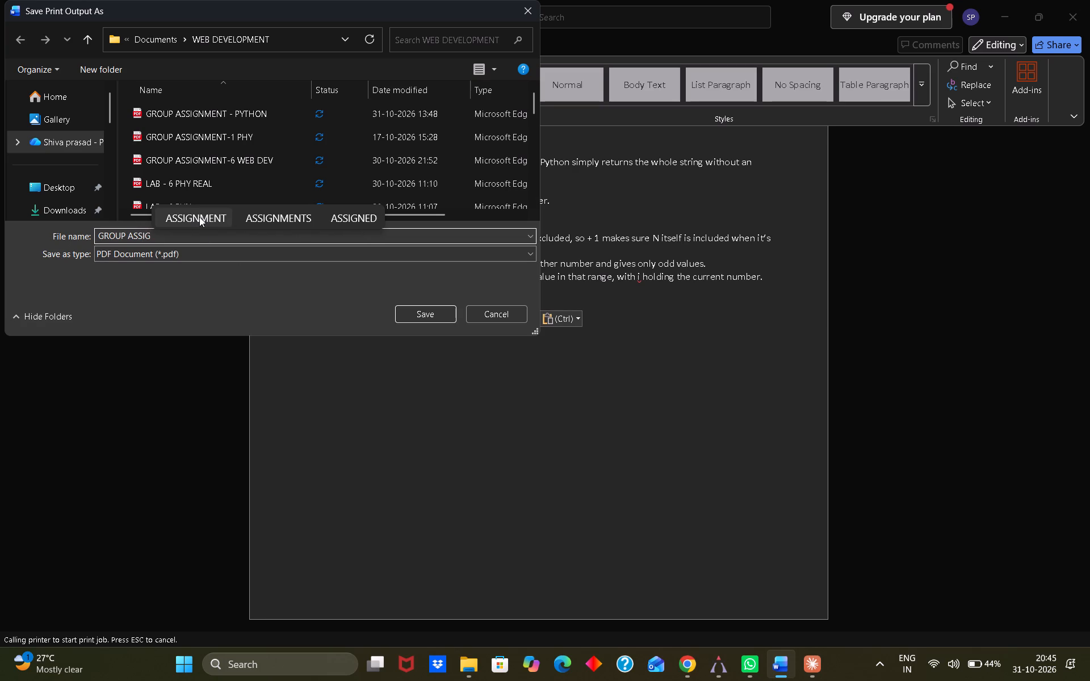
left_click(199, 217)
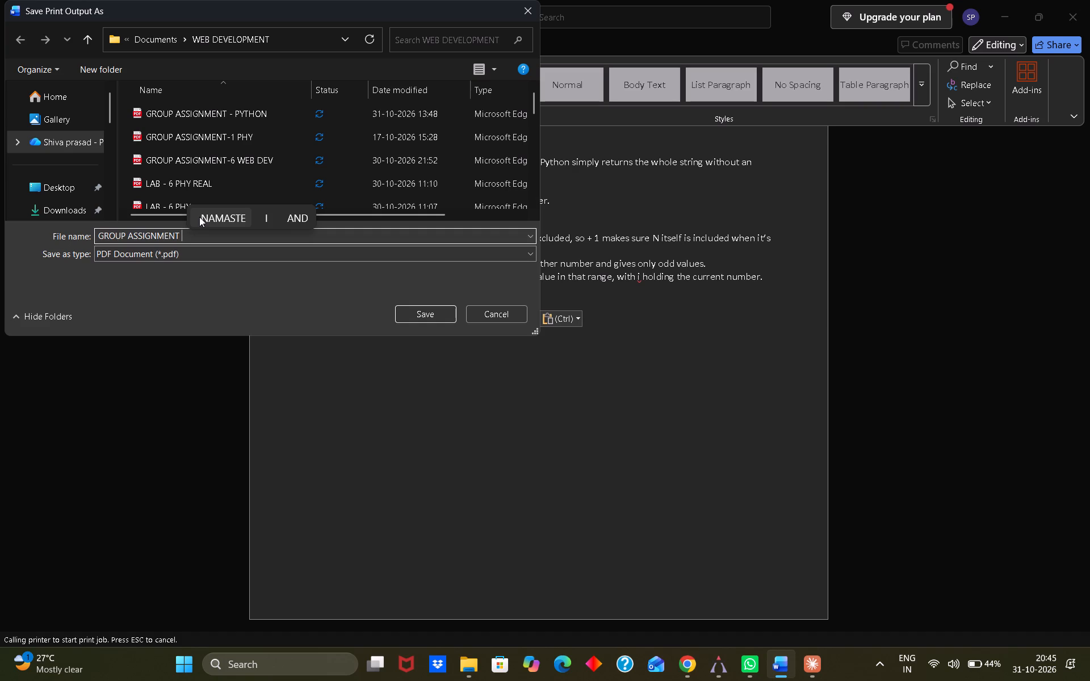
type("PYTHO")
key("n")
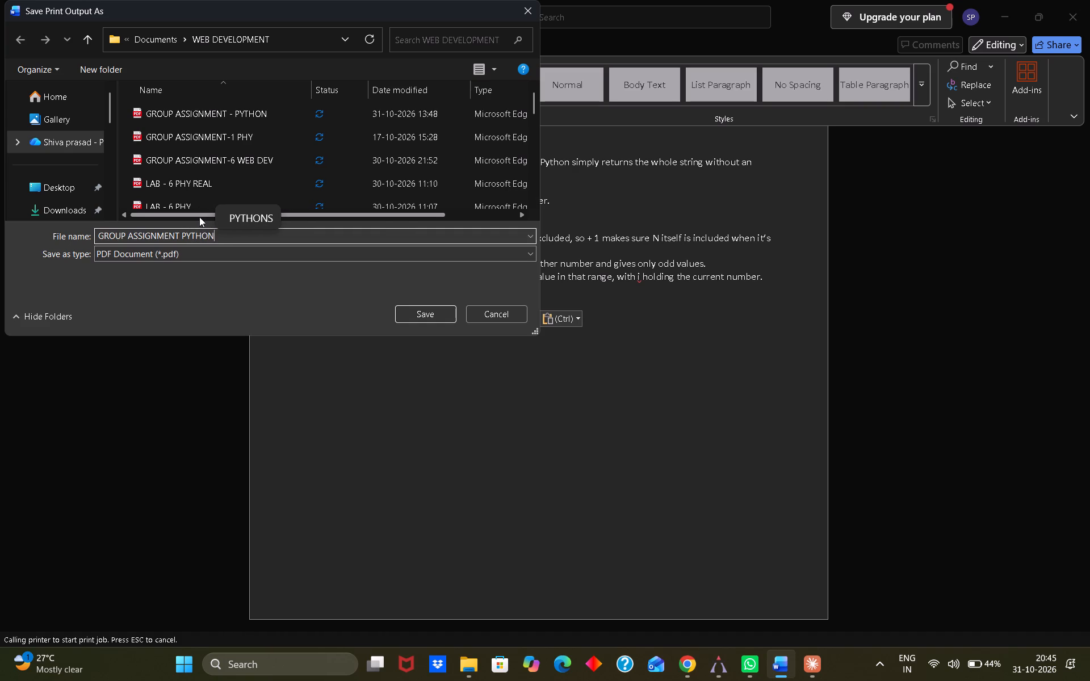
left_click(442, 318)
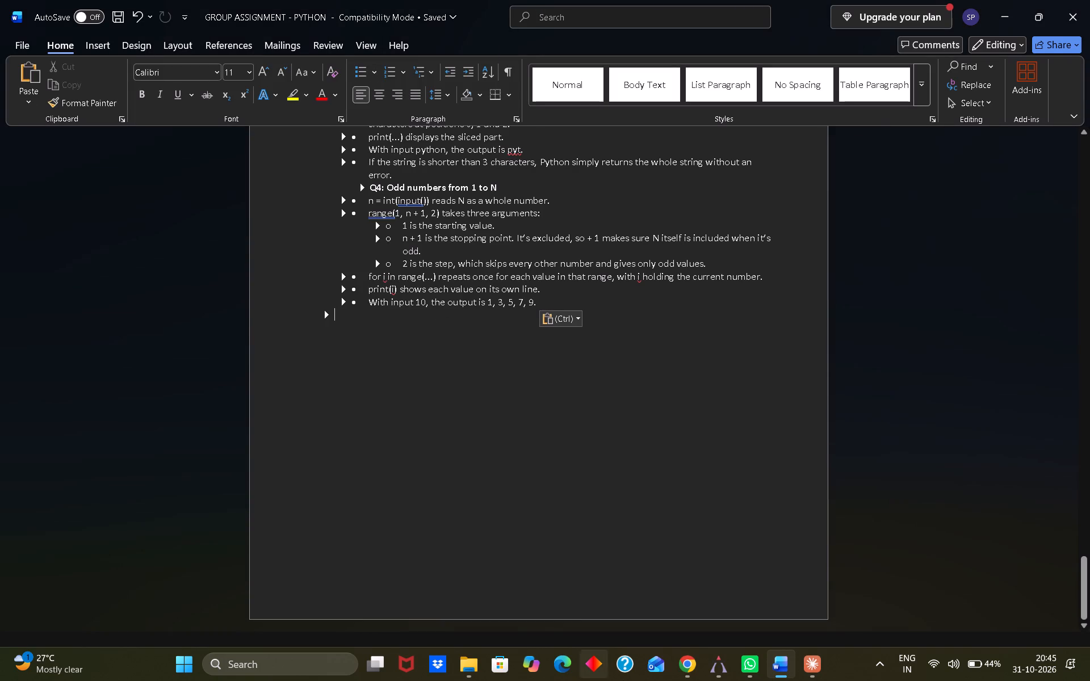
Switch to File Explorer, search Home for GROUP, and delete the older PDF GROUP ASSIGNMENT - PYTHON from the WEB DEVELOPMENT folder.
left_click(463, 668)
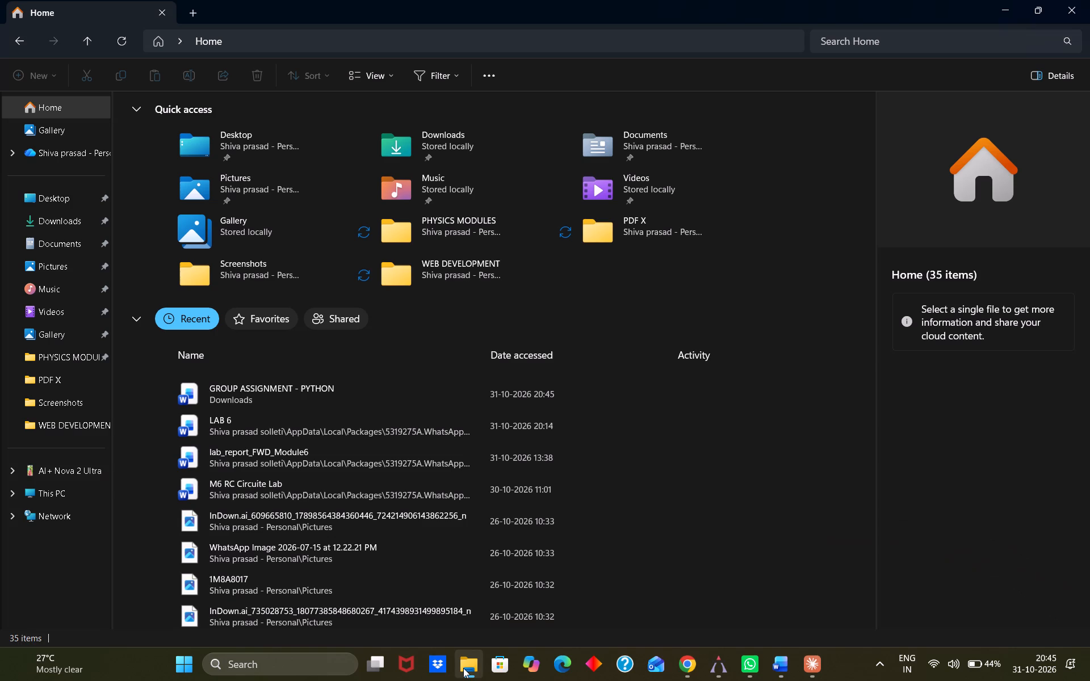
left_click(881, 45)
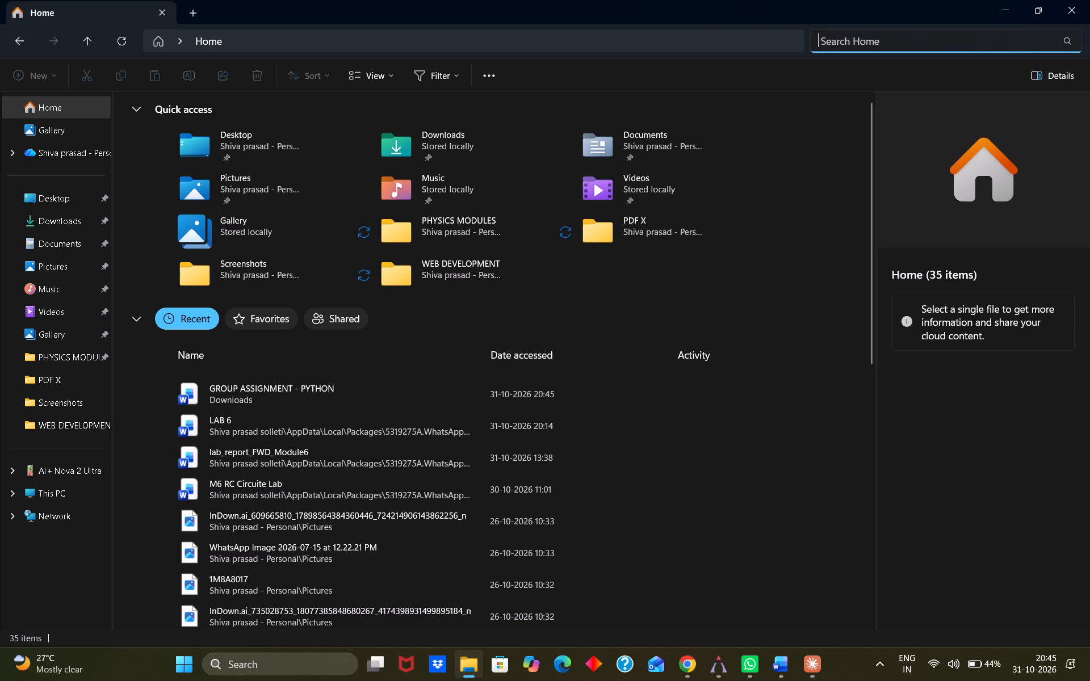
type("GROUP")
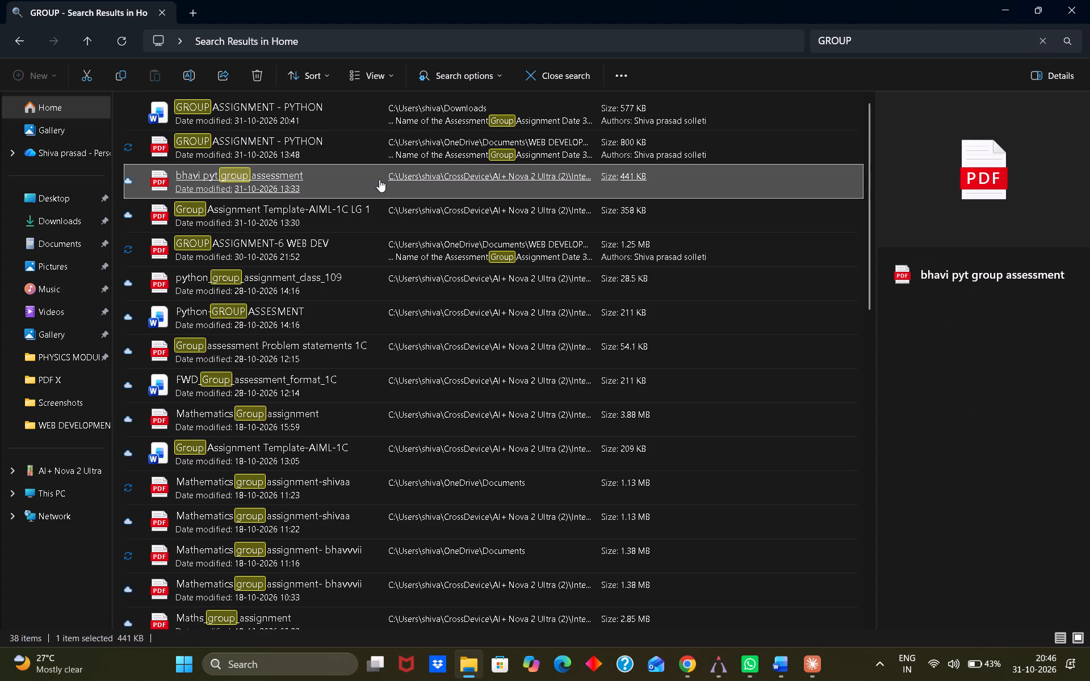
right_click(347, 147)
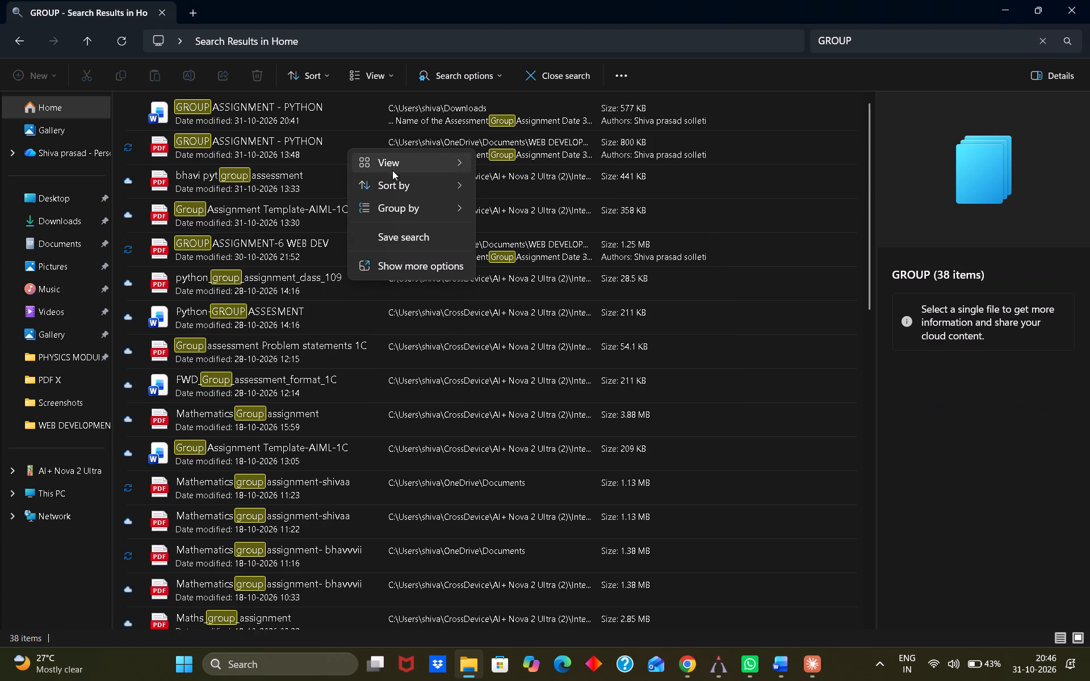
right_click(277, 138)
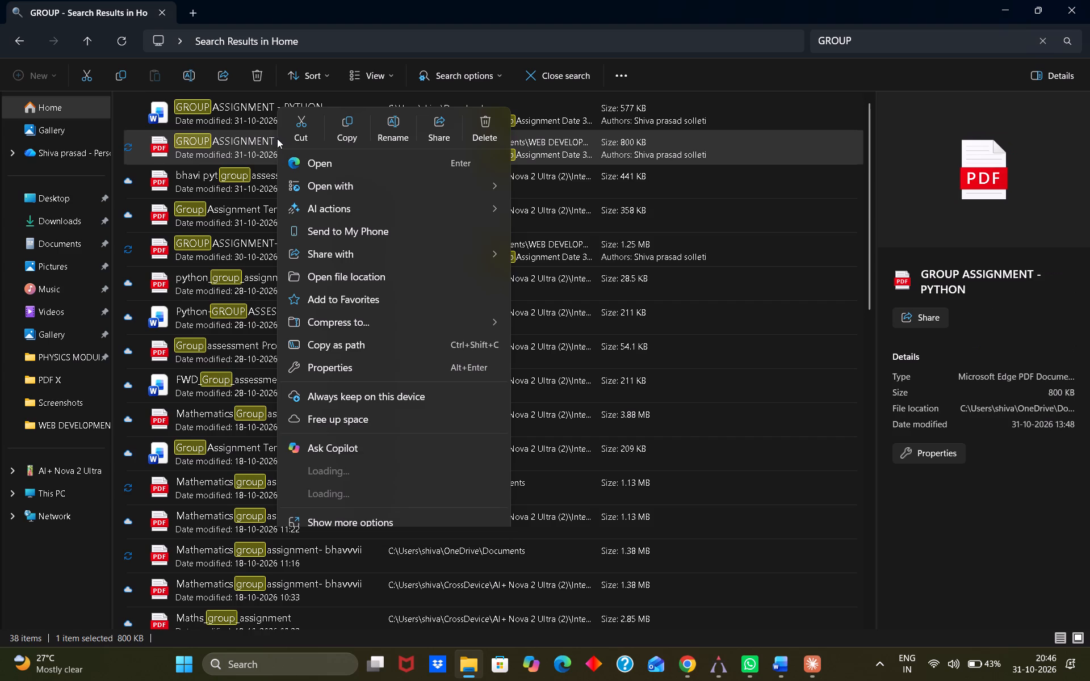
left_click(489, 130)
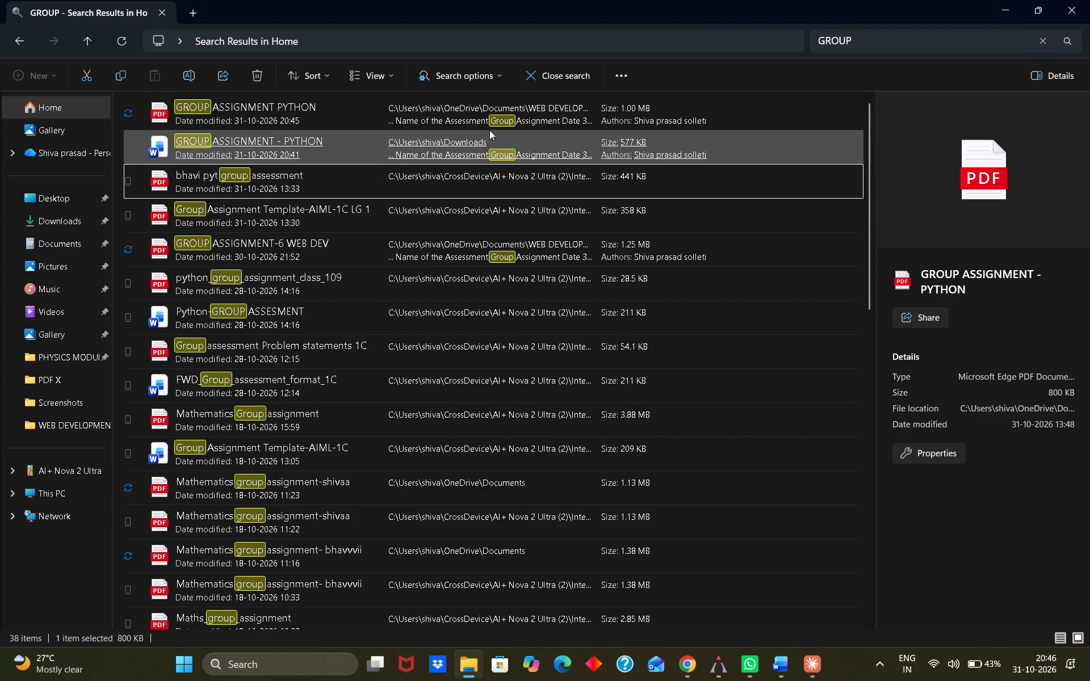
left_click(1012, 0)
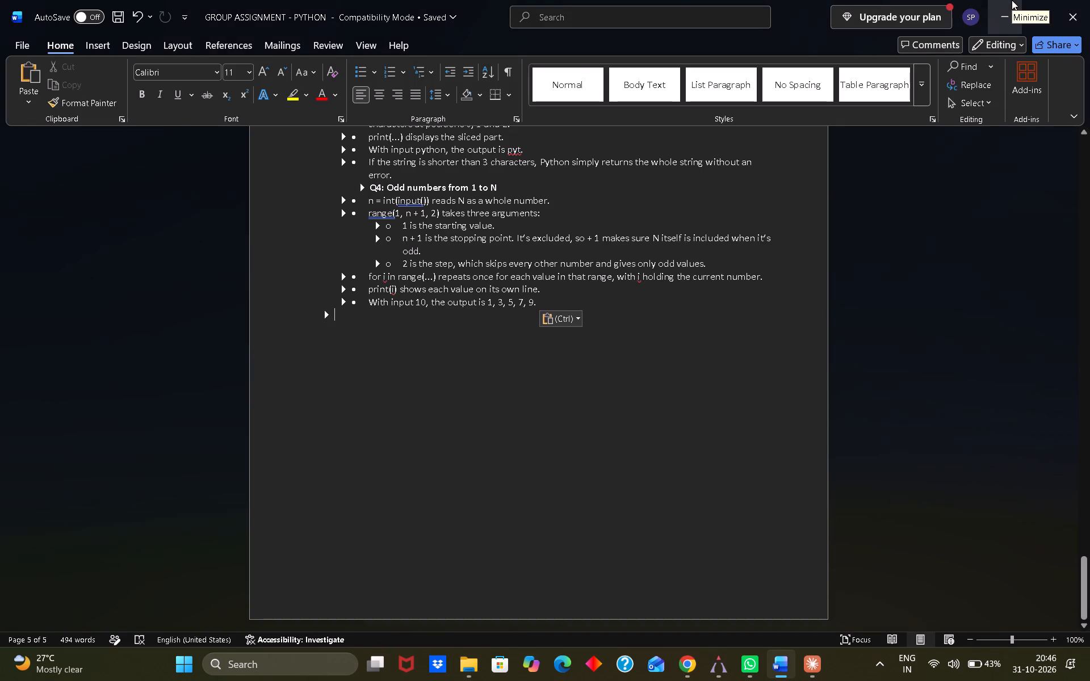
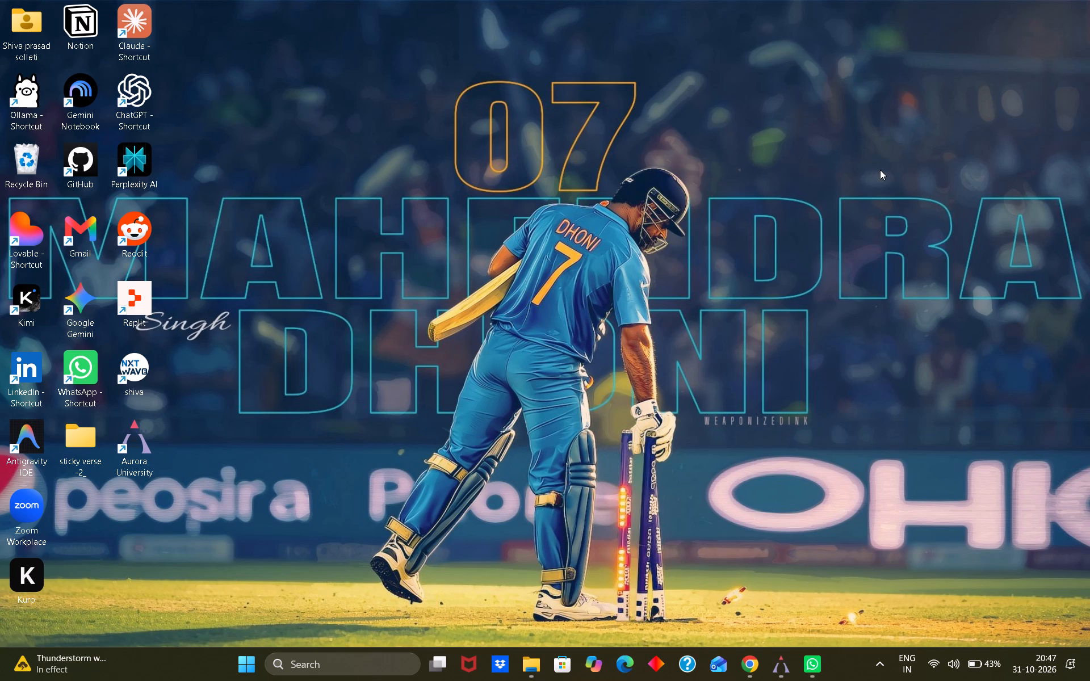
left_click(782, 665)
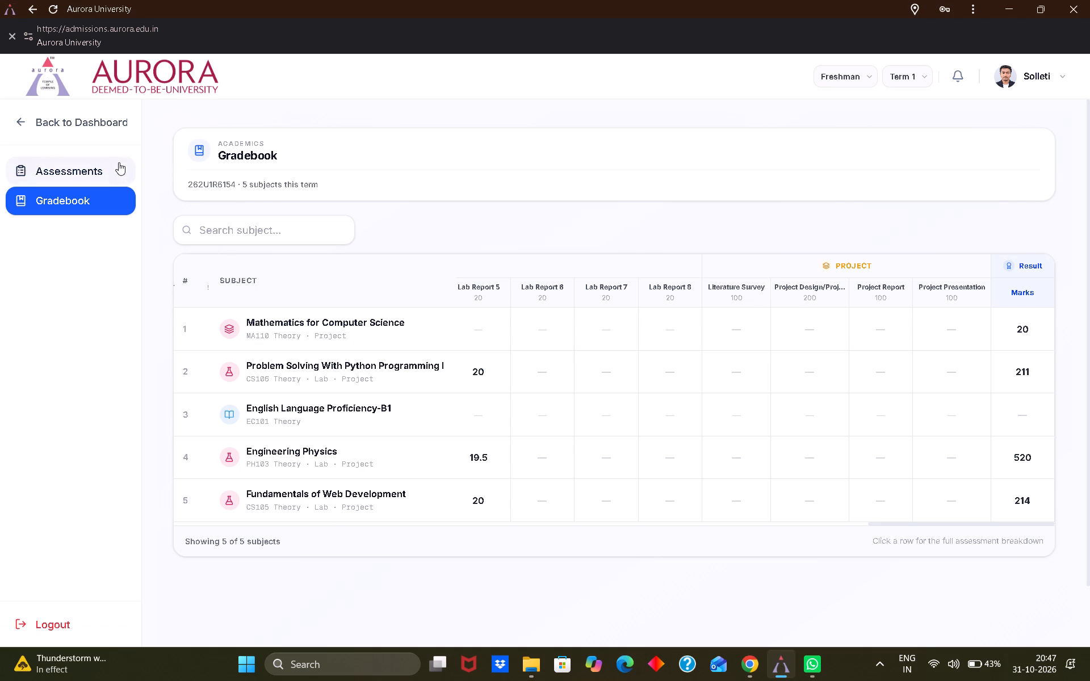
left_click(103, 165)
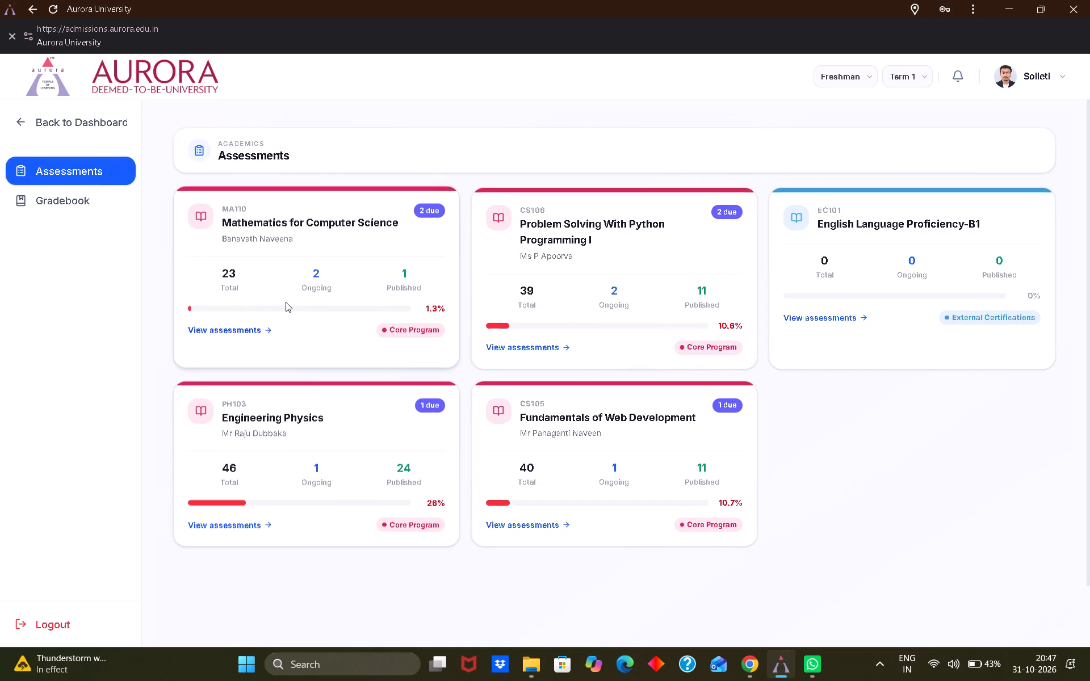
left_click(288, 349)
scroll(573, 428, "down", 1)
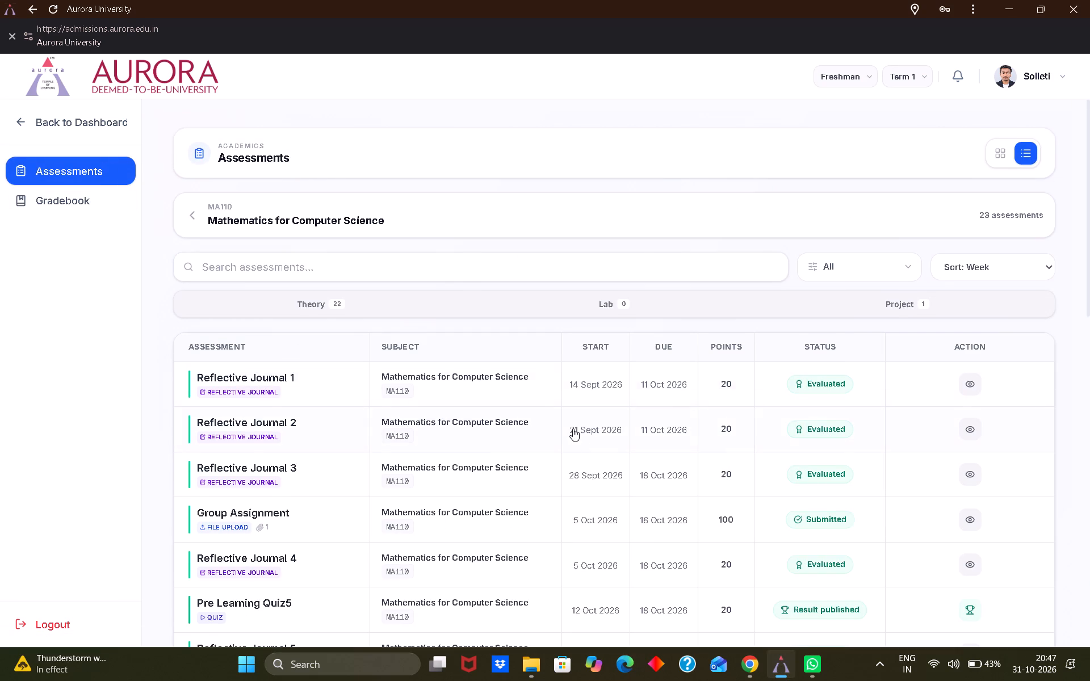
scroll(573, 428, "down", 7)
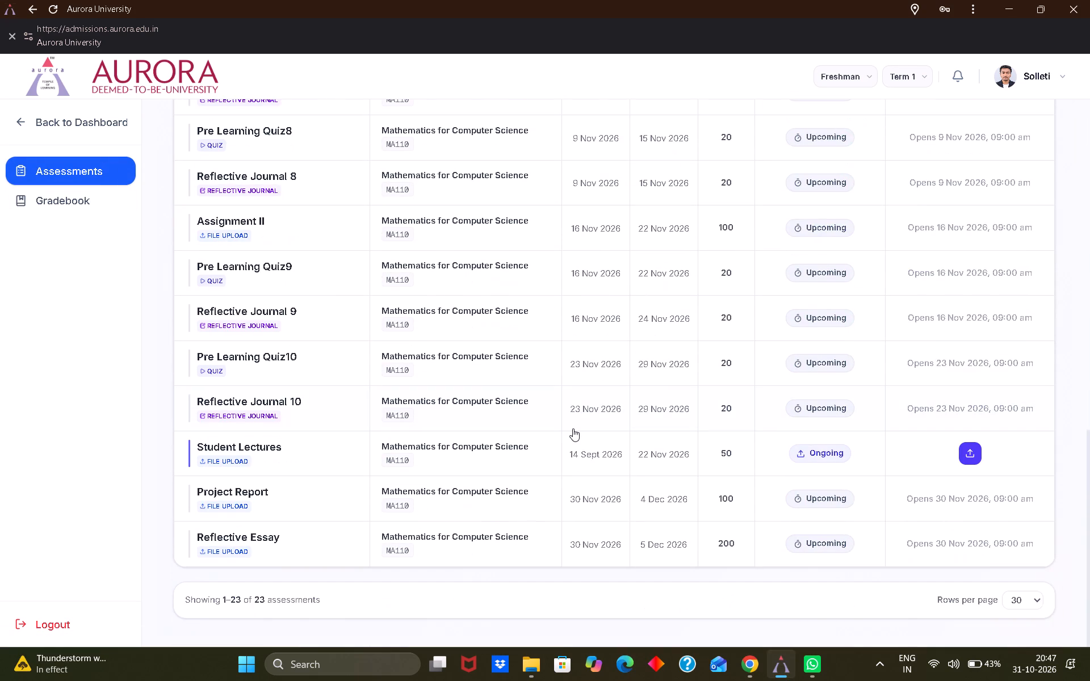
scroll(573, 428, "down", 1)
scroll(573, 428, "up", 6)
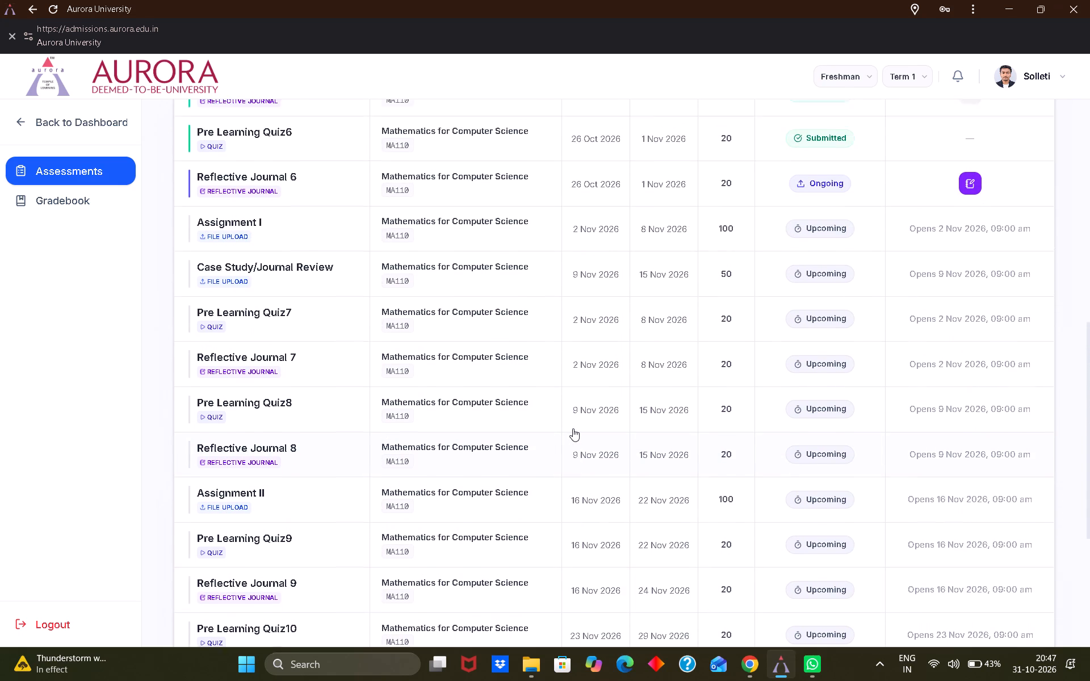
scroll(573, 428, "up", 2)
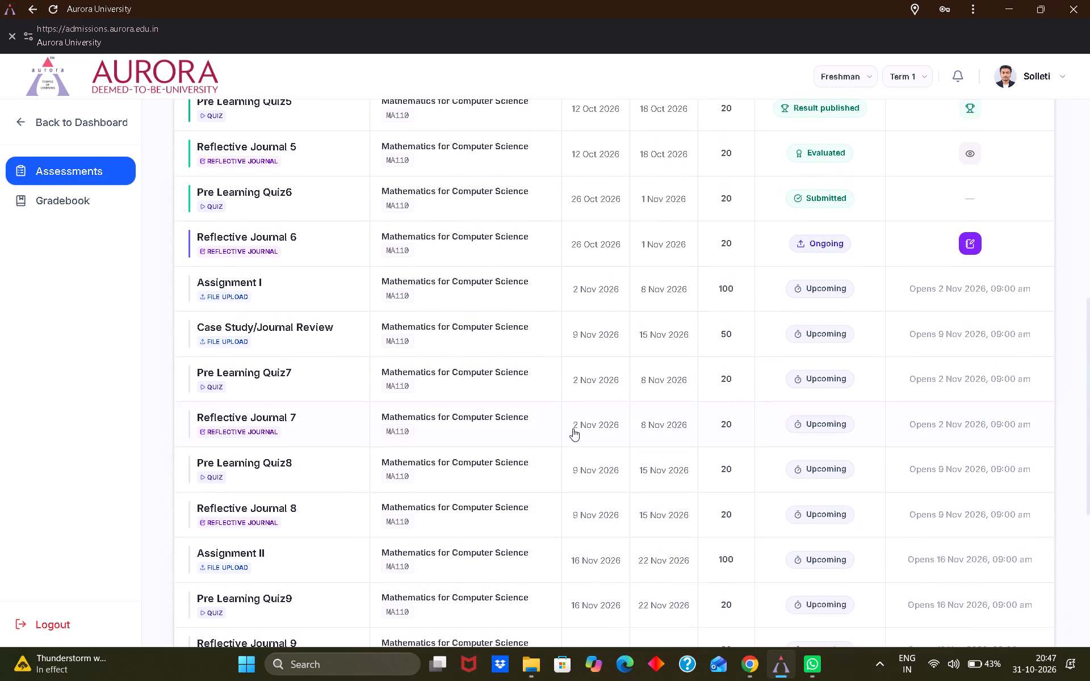
Check the submission details of Pre Learning Quiz6 in Mathematics for Computer Science and close them.
left_click(963, 191)
triple_click(963, 191)
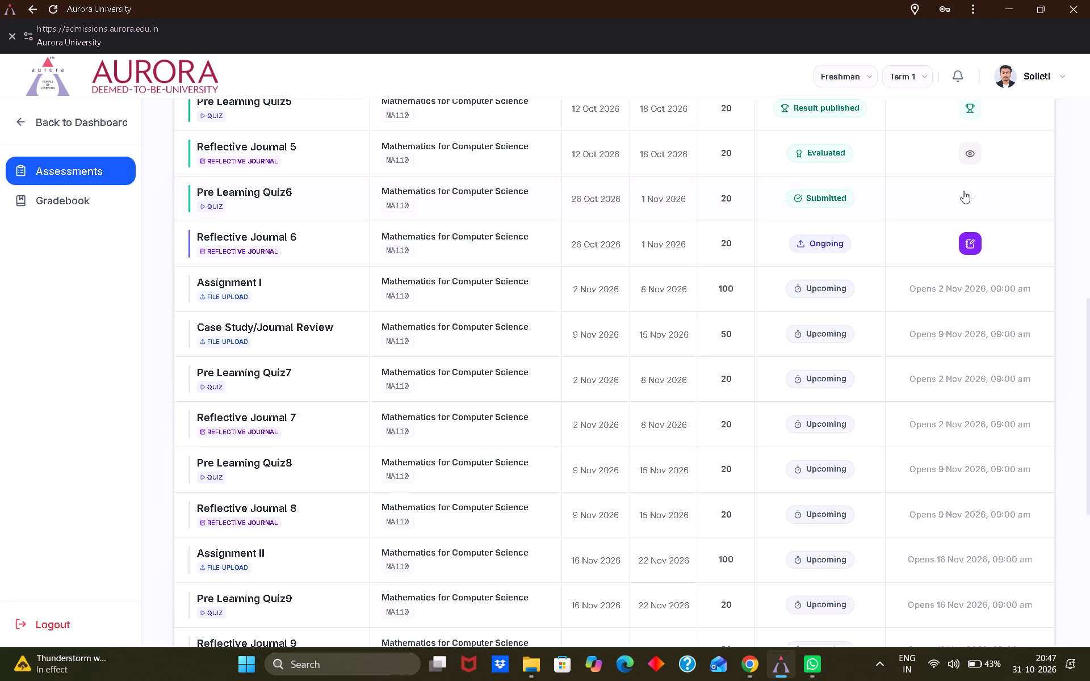
triple_click(963, 191)
left_click(829, 192)
left_click(731, 236)
scroll(731, 236, "up", 3)
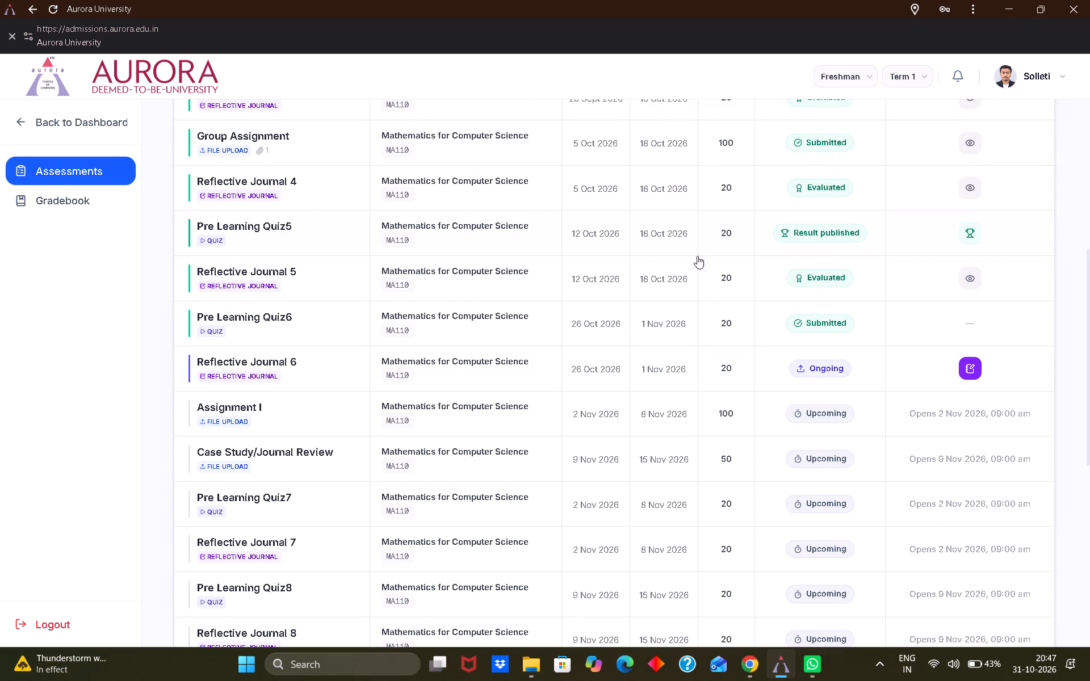
scroll(603, 322, "up", 1)
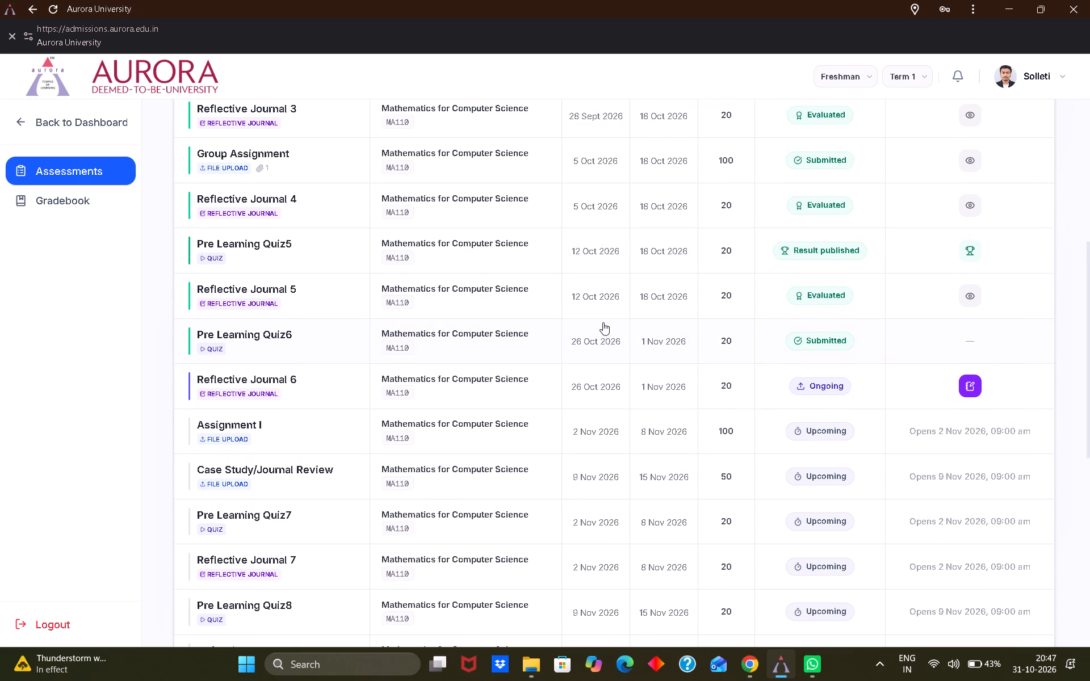
scroll(603, 322, "up", 1)
left_click(827, 346)
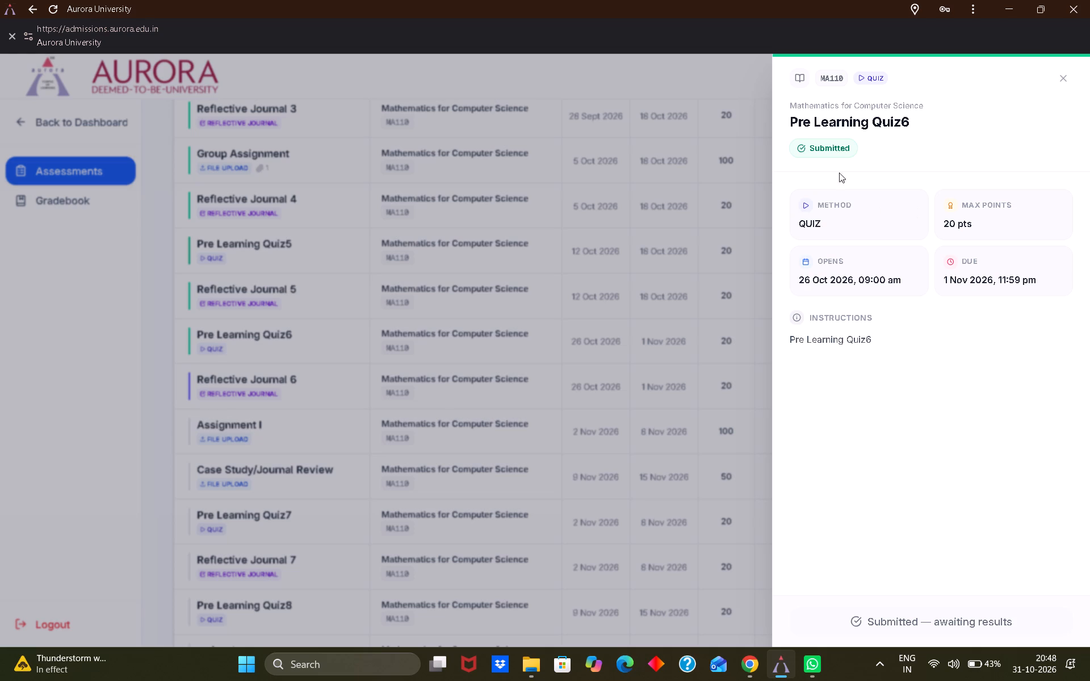
left_click(1061, 81)
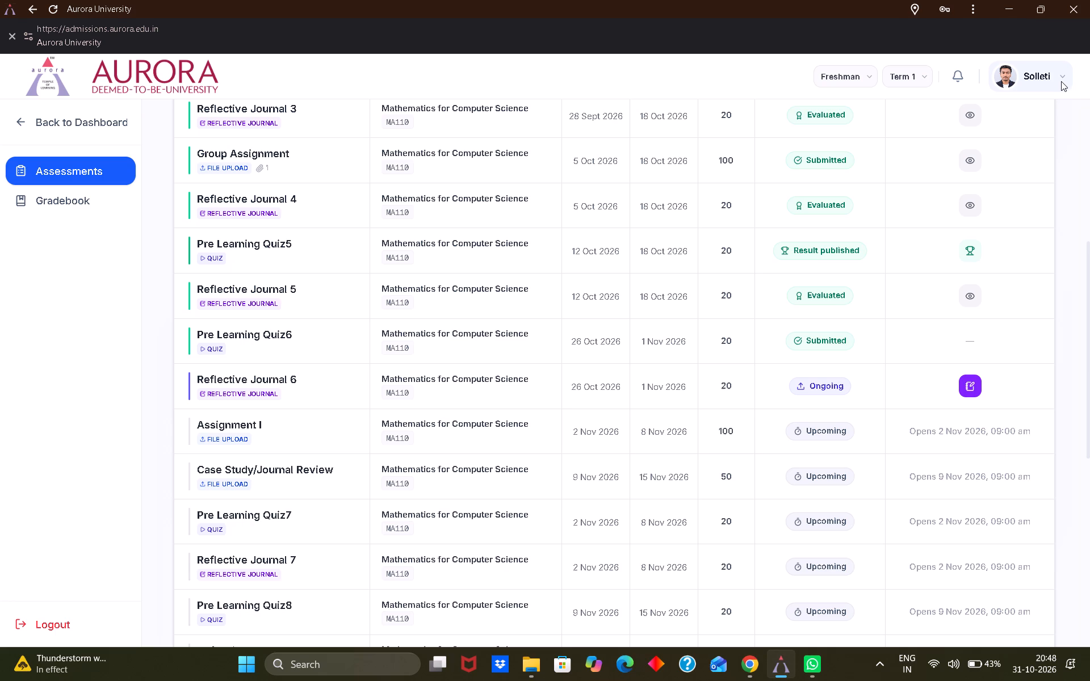
View the details of Pre Learning Quiz5 and Reflective Journal 1 in Mathematics for Computer Science, closing each one.
scroll(1061, 81, "up", 2)
scroll(775, 275, "up", 5)
scroll(775, 275, "down", 7)
scroll(775, 275, "up", 7)
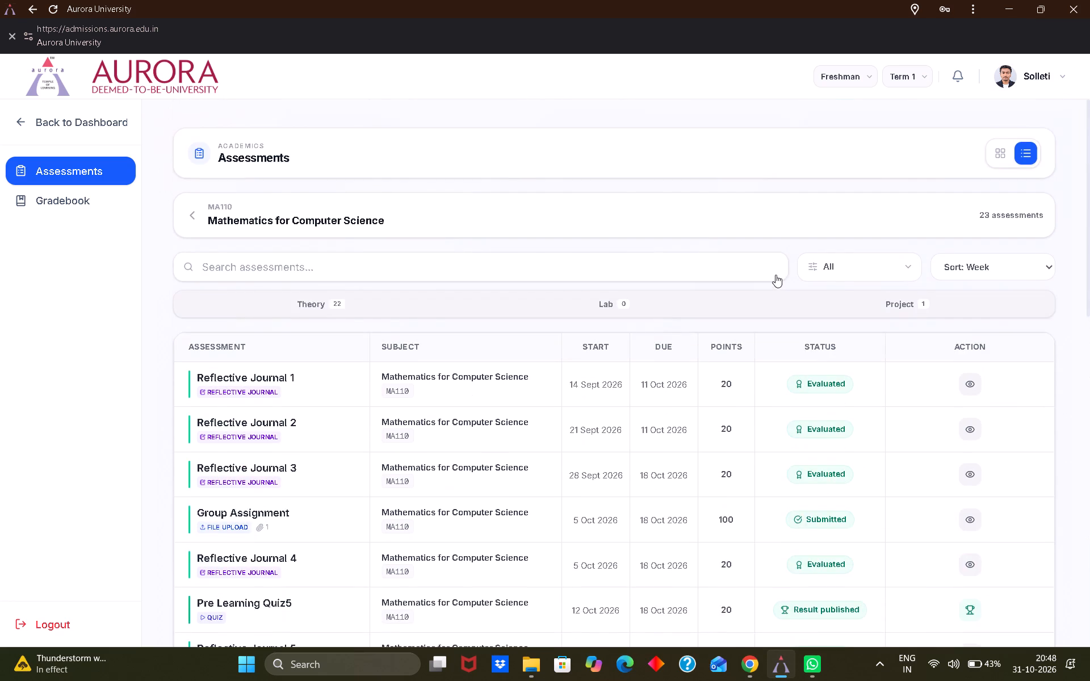
scroll(775, 275, "down", 3)
left_click(823, 418)
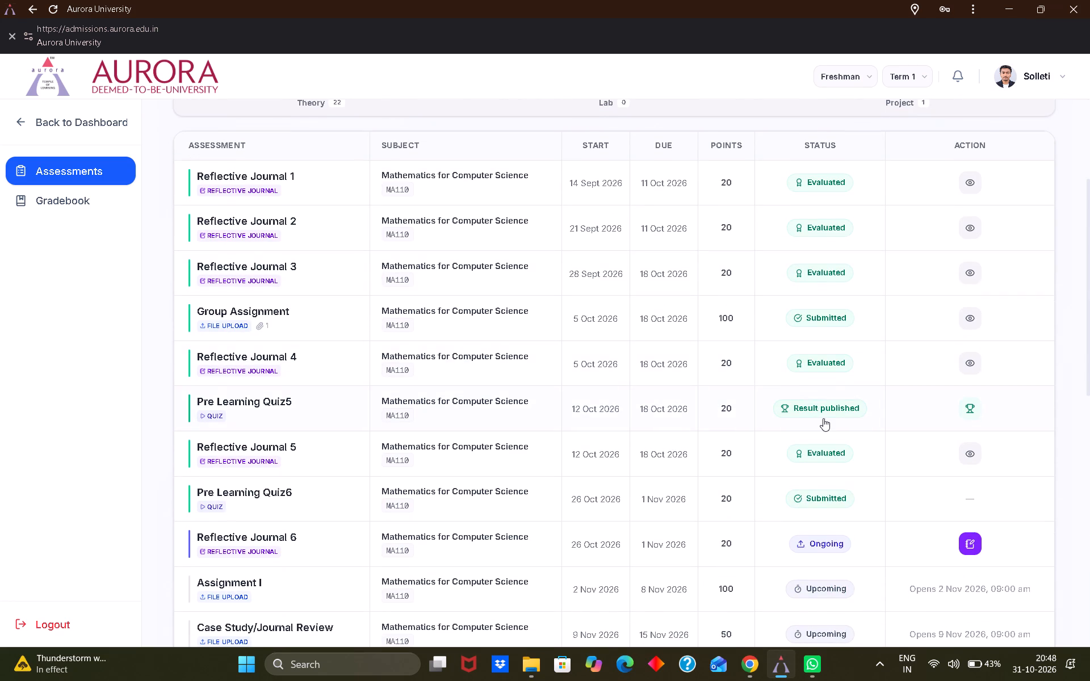
left_click(764, 418)
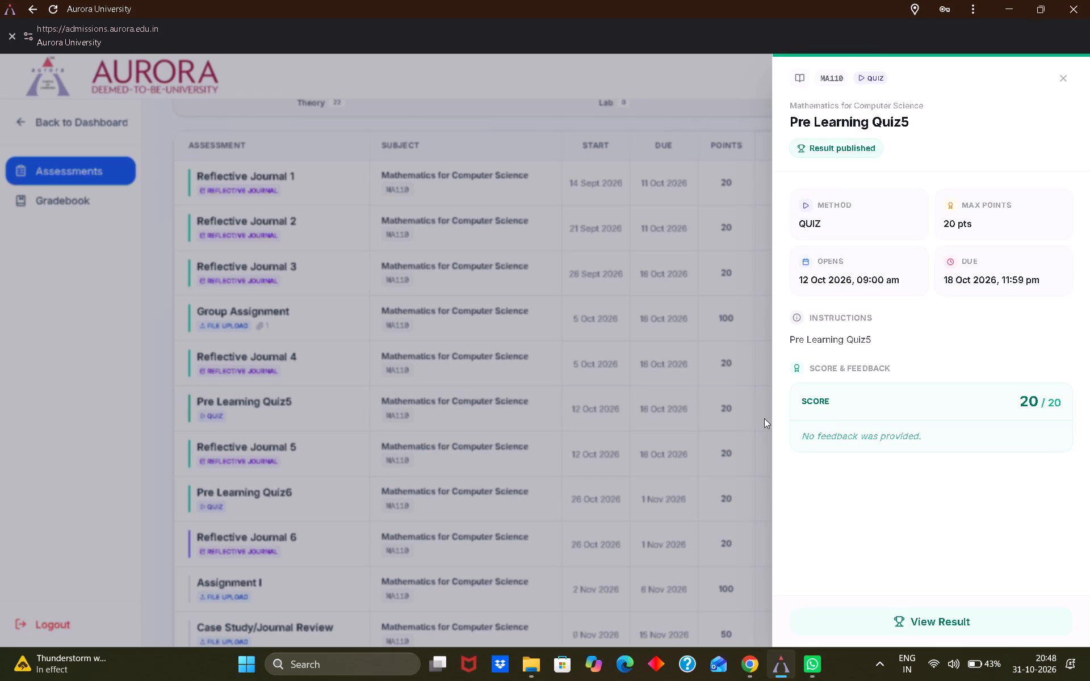
scroll(905, 417, "down", 5)
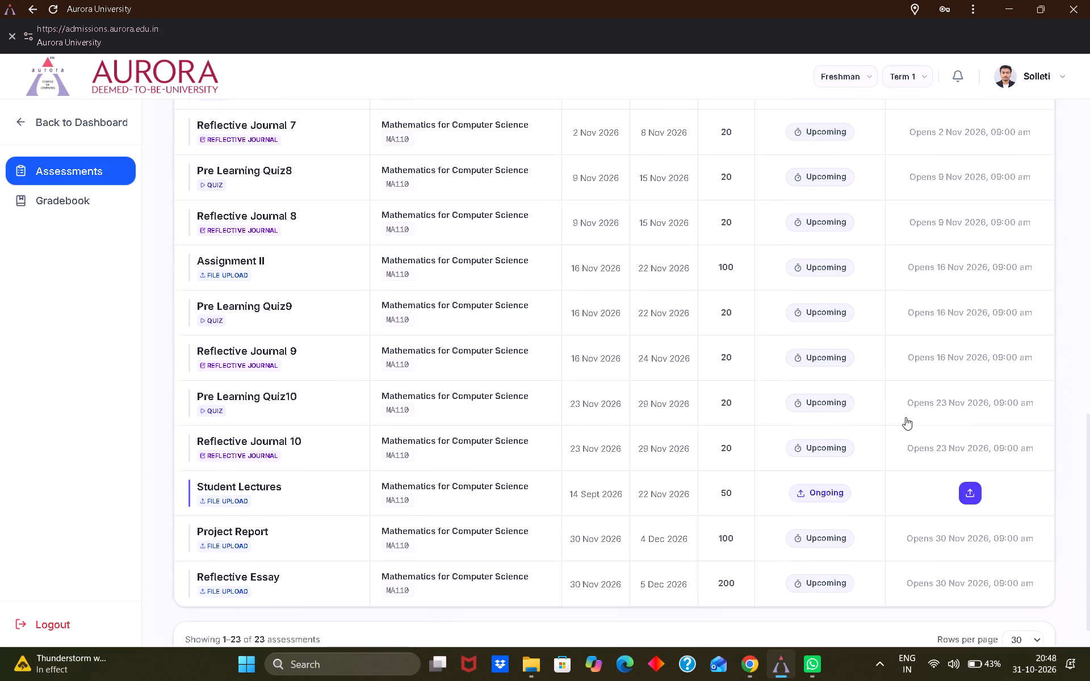
scroll(905, 417, "down", 2)
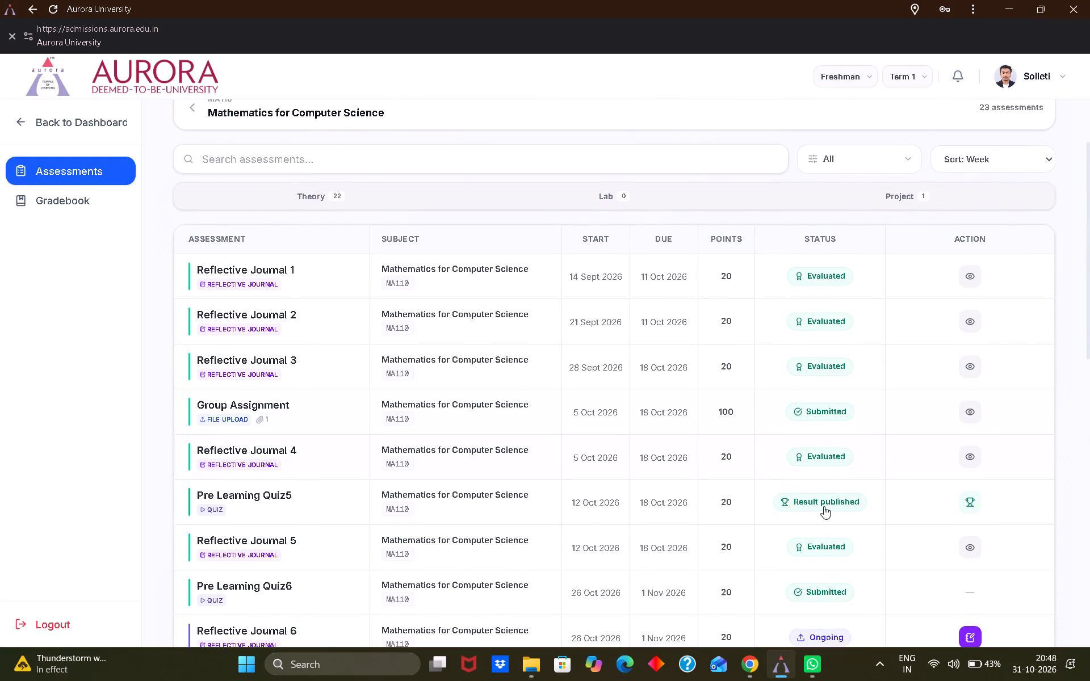
left_click(805, 279)
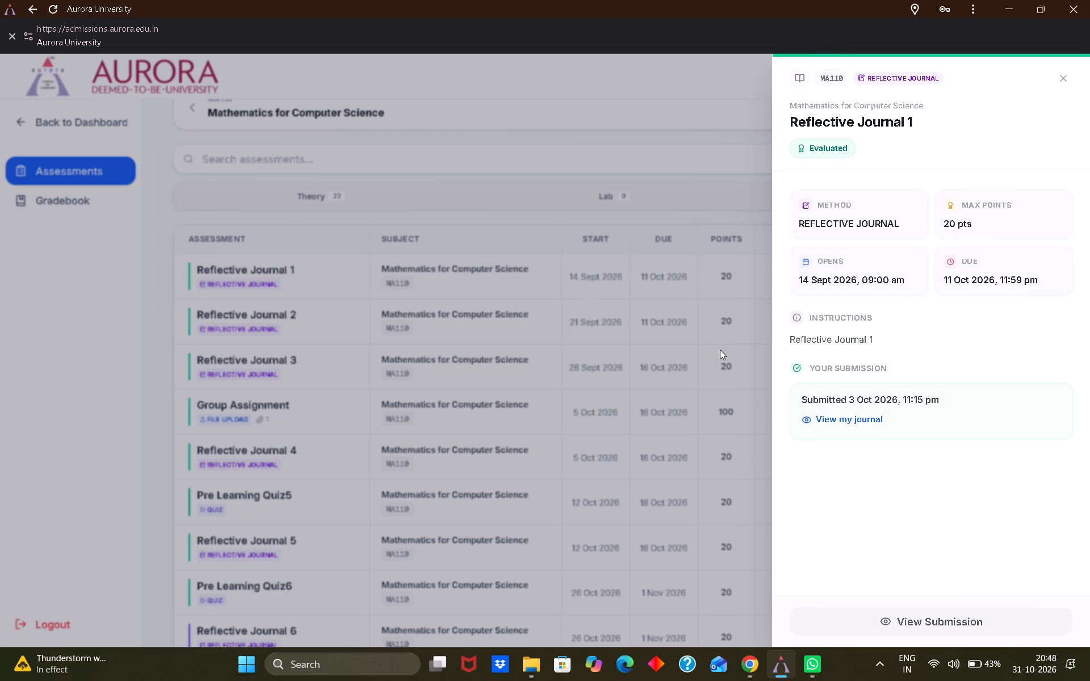
left_click(720, 350)
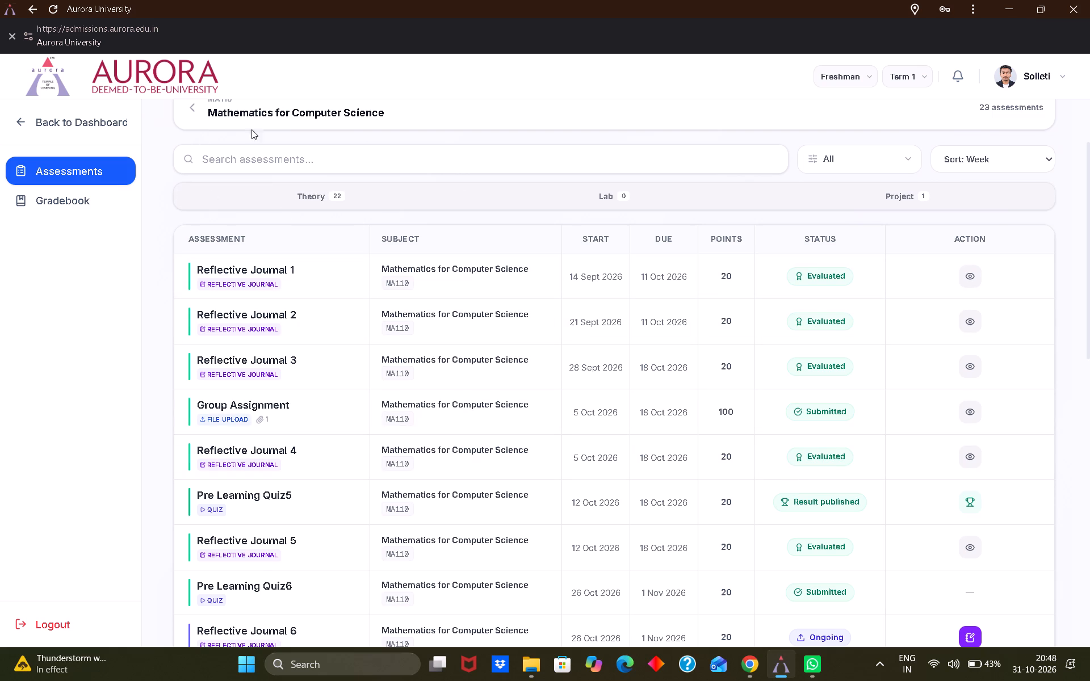
Return to the subjects, open Problem Solving With Python Programming I, and upload GROUP ASSIGNMENT PYTHON from WEB DEVELOPMENT for its Group Assignment.
left_click(190, 112)
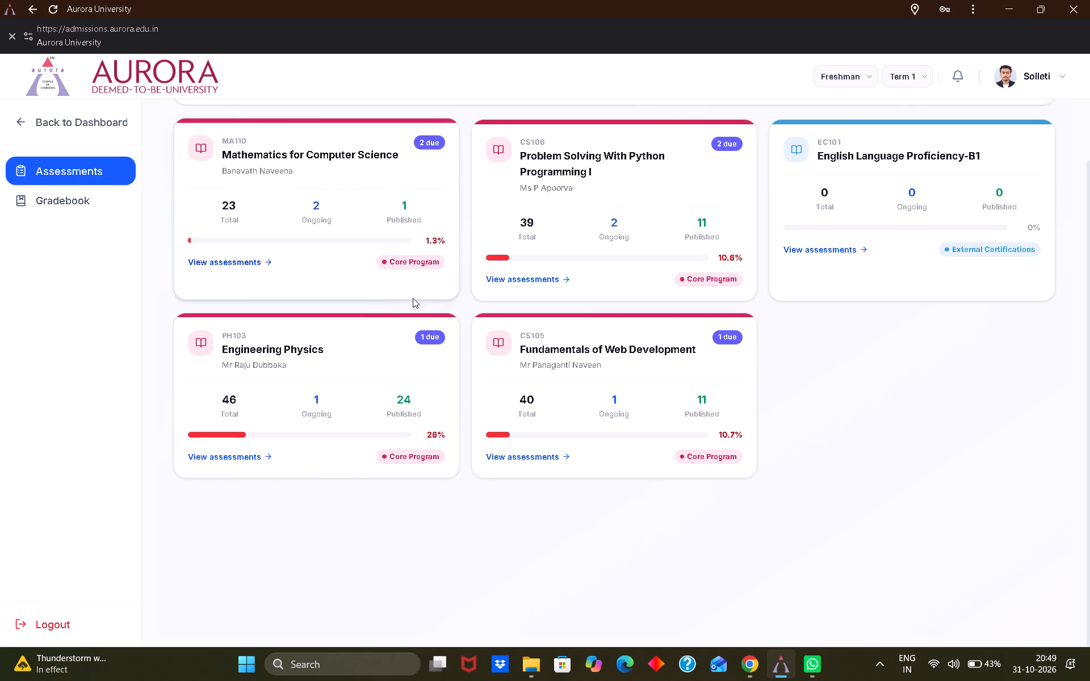
left_click(560, 274)
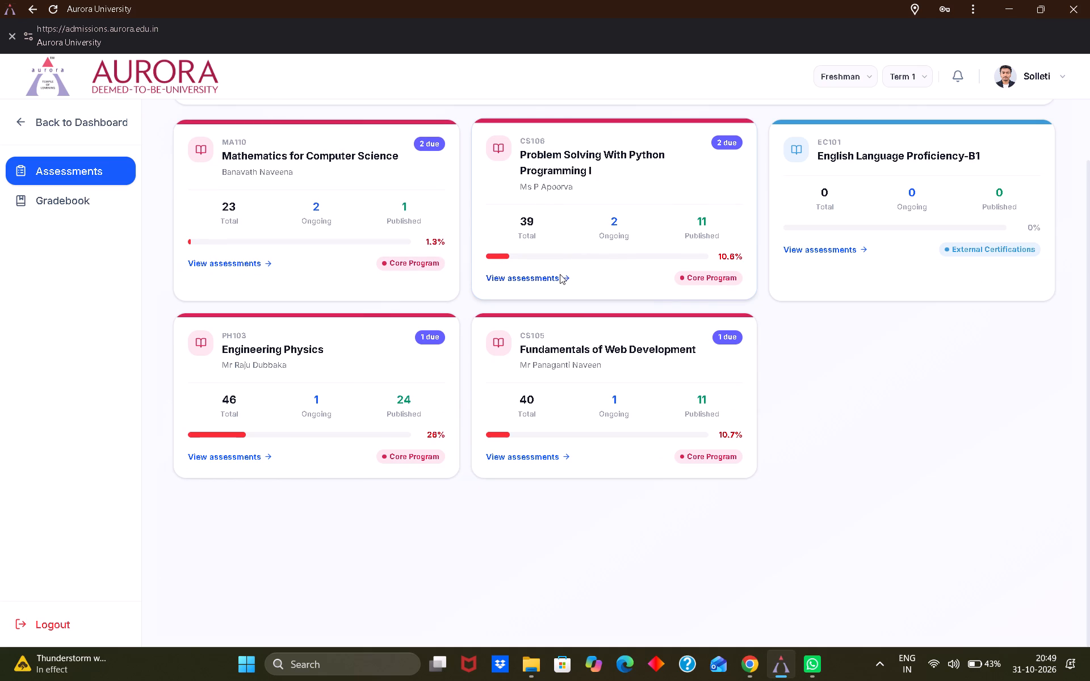
scroll(564, 436, "down", 4)
scroll(564, 436, "up", 1)
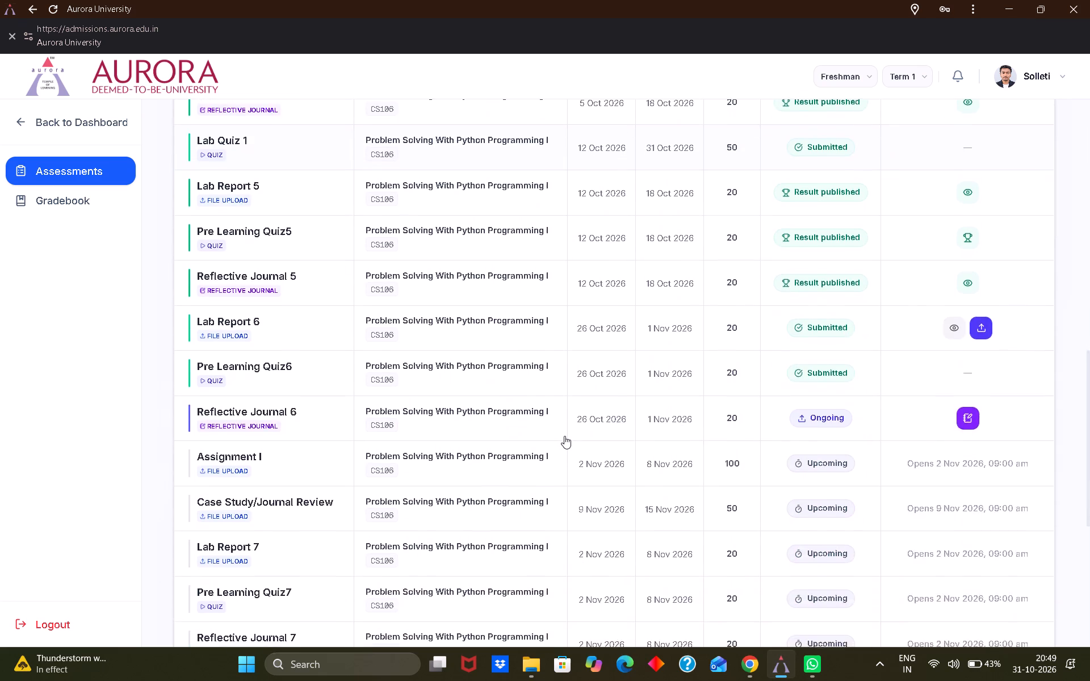
scroll(564, 436, "up", 1)
scroll(564, 436, "down", 2)
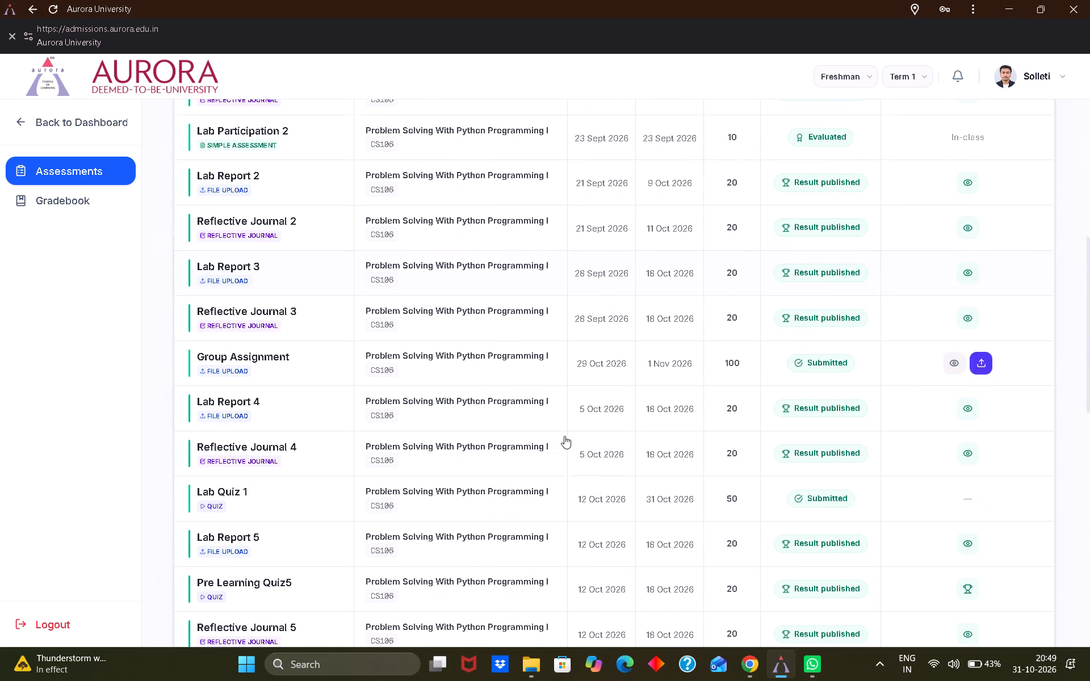
scroll(564, 436, "down", 2)
scroll(564, 436, "up", 1)
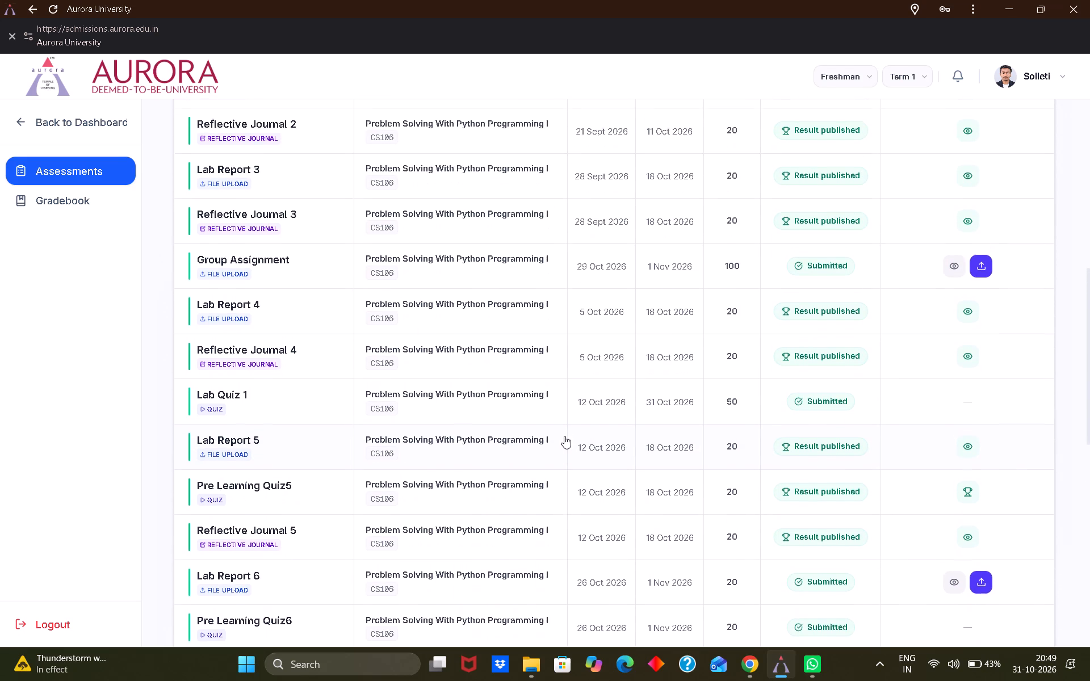
scroll(564, 436, "up", 1)
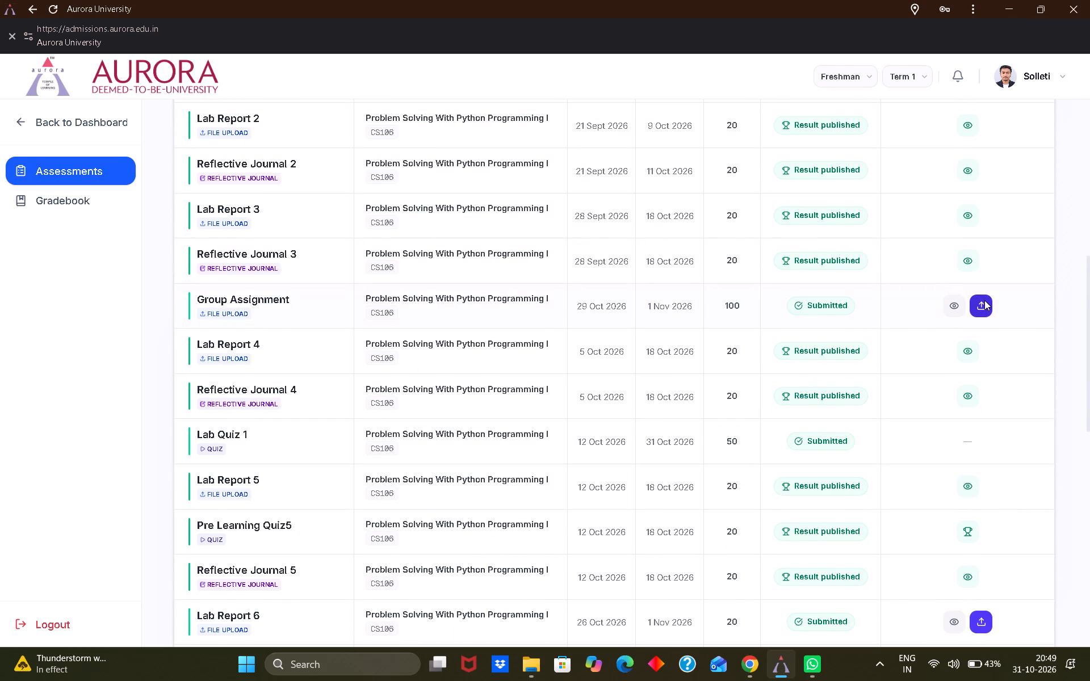
left_click(982, 304)
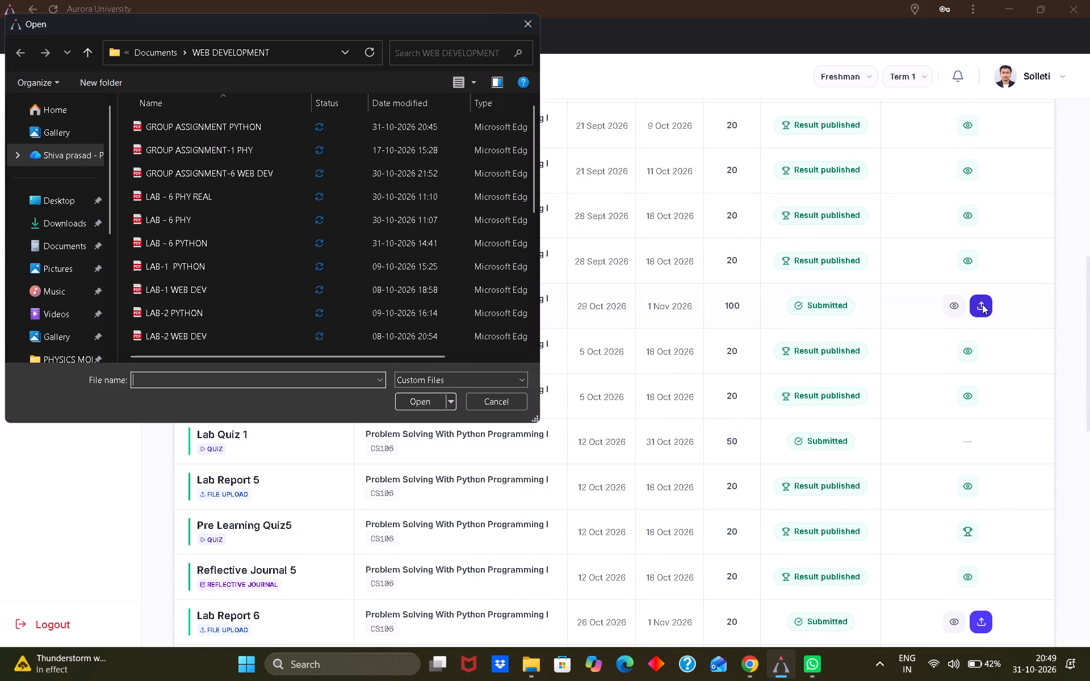
left_click(415, 128)
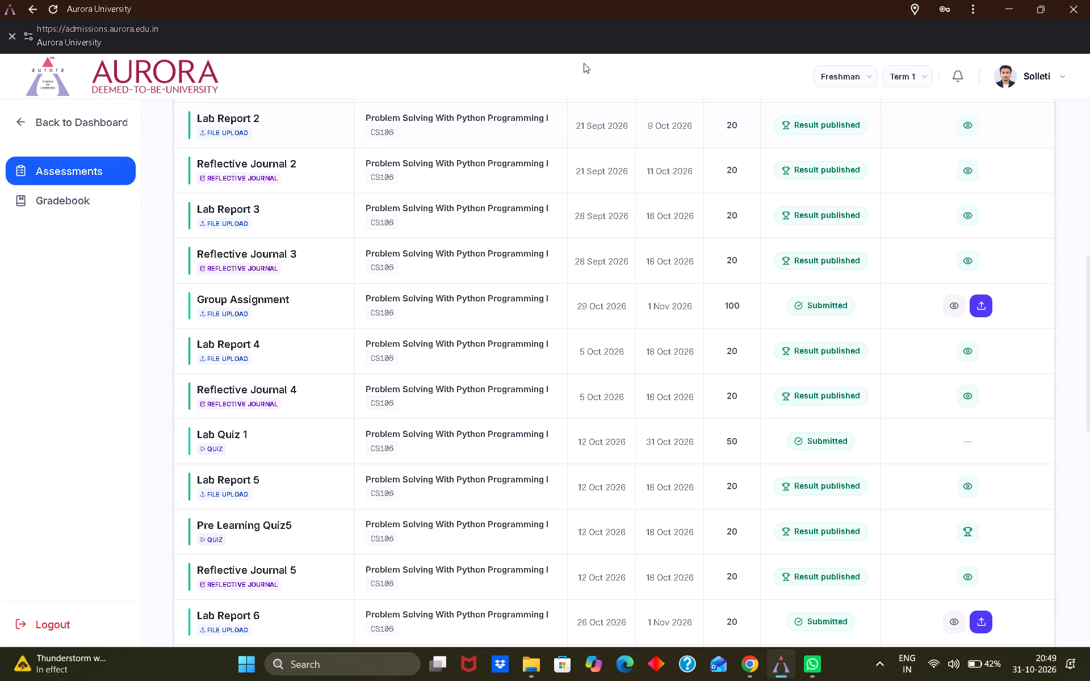
Open the submitted Python Group Assignment file and check its pages through the code explanations at the end.
left_click(954, 308)
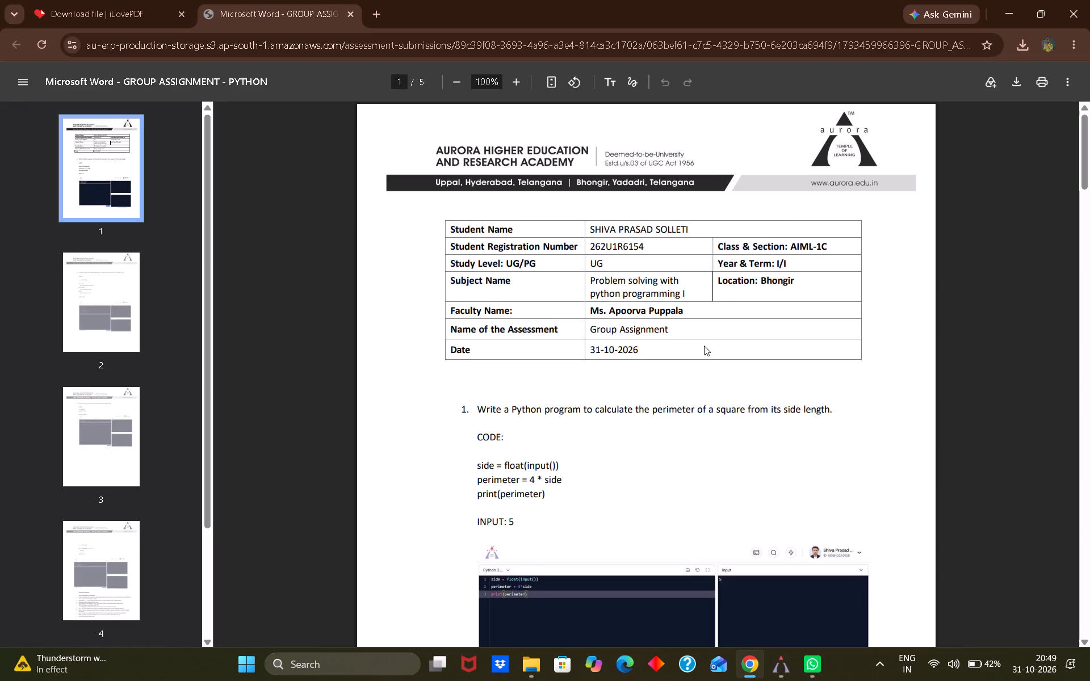
scroll(704, 346, "down", 19)
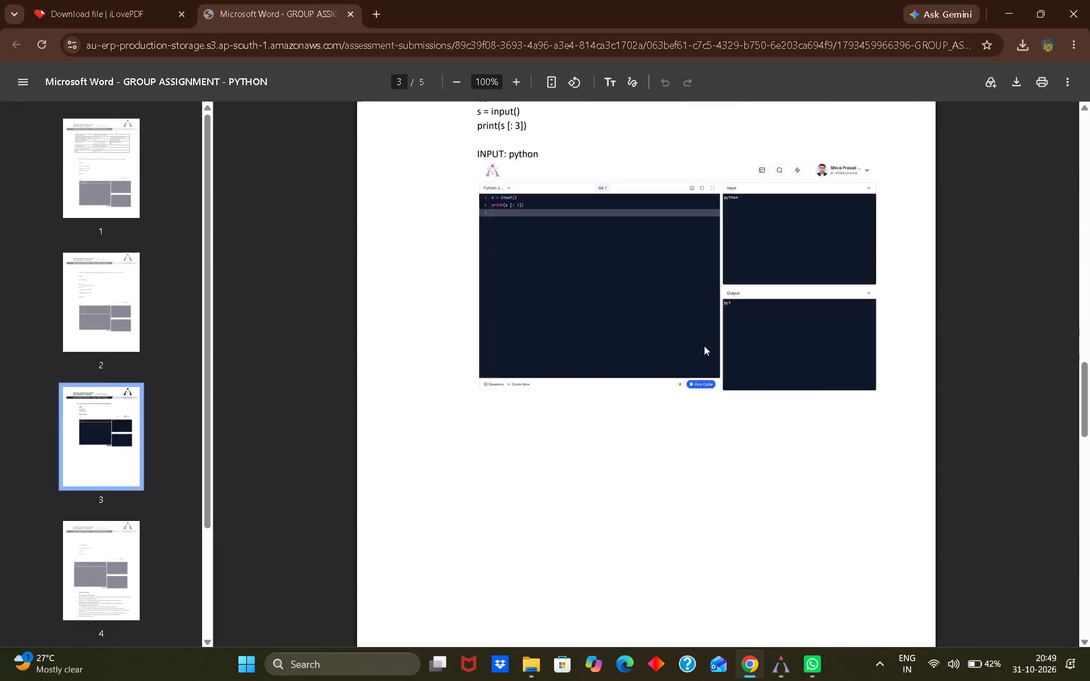
scroll(704, 346, "down", 7)
scroll(704, 346, "up", 4)
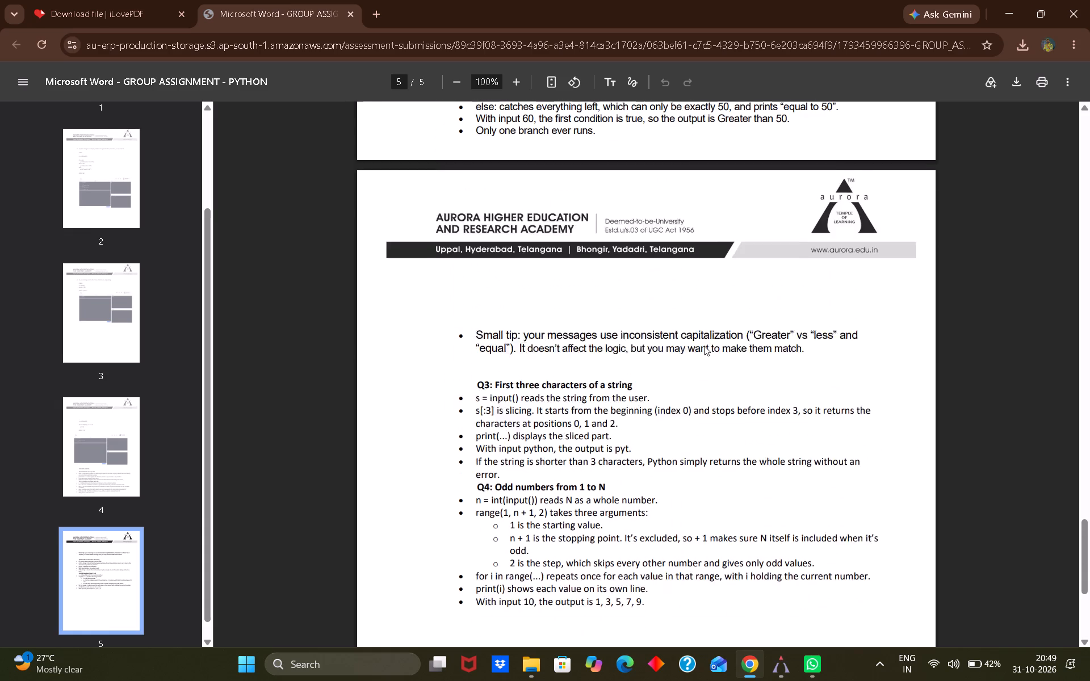
scroll(704, 346, "up", 5)
scroll(704, 346, "down", 4)
scroll(704, 346, "up", 4)
scroll(704, 346, "down", 1)
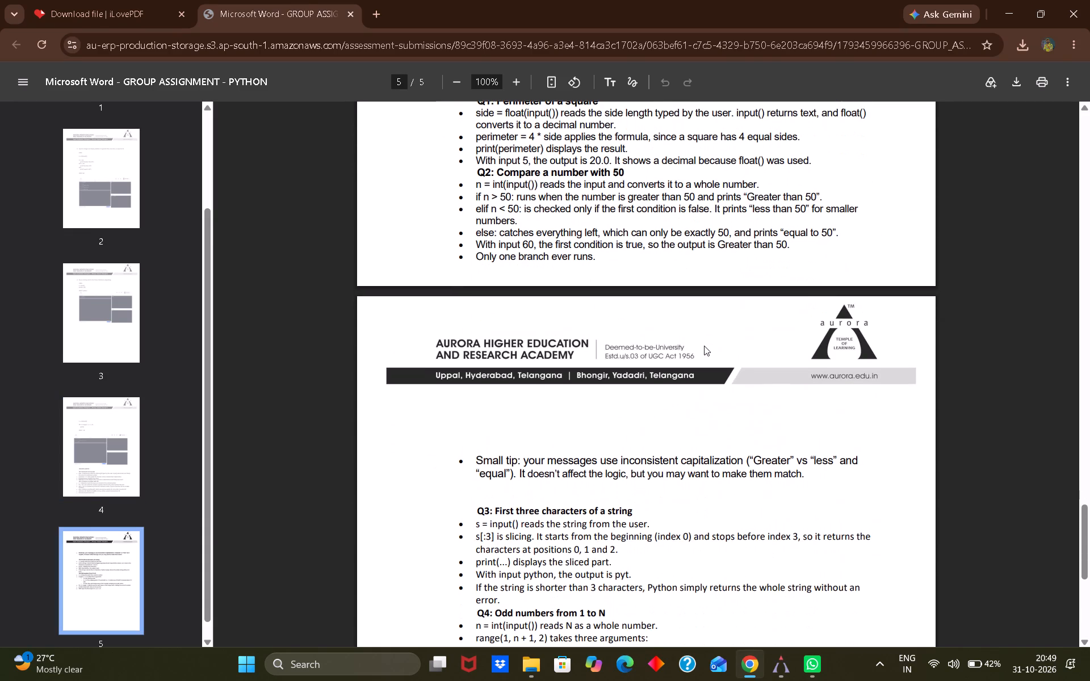
scroll(704, 346, "down", 1)
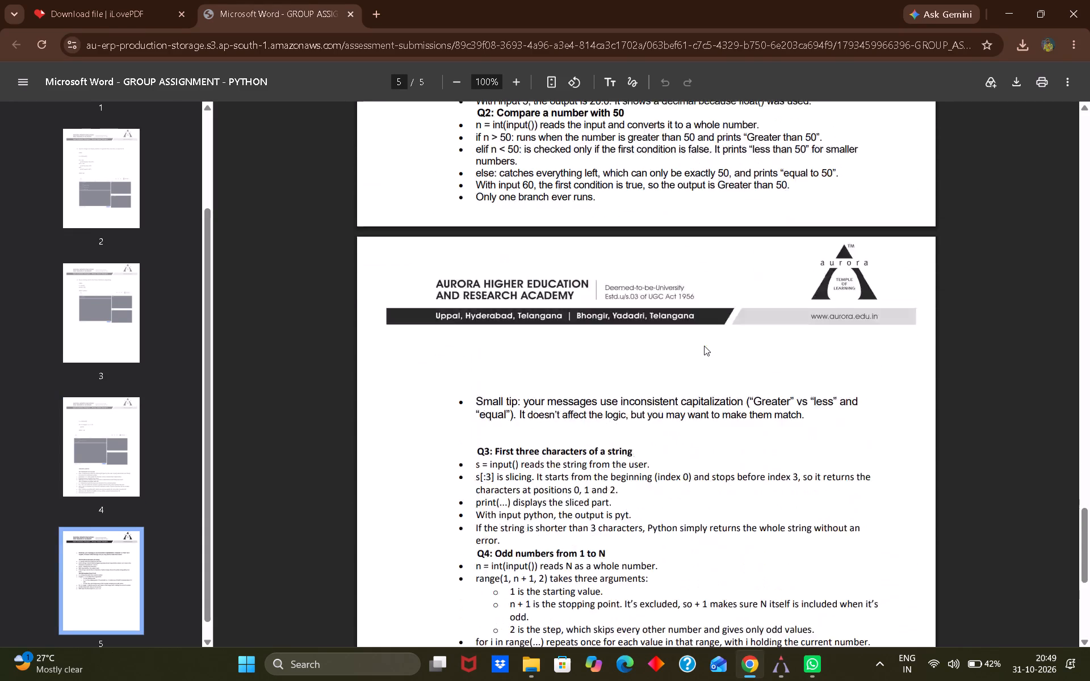
scroll(704, 346, "down", 1)
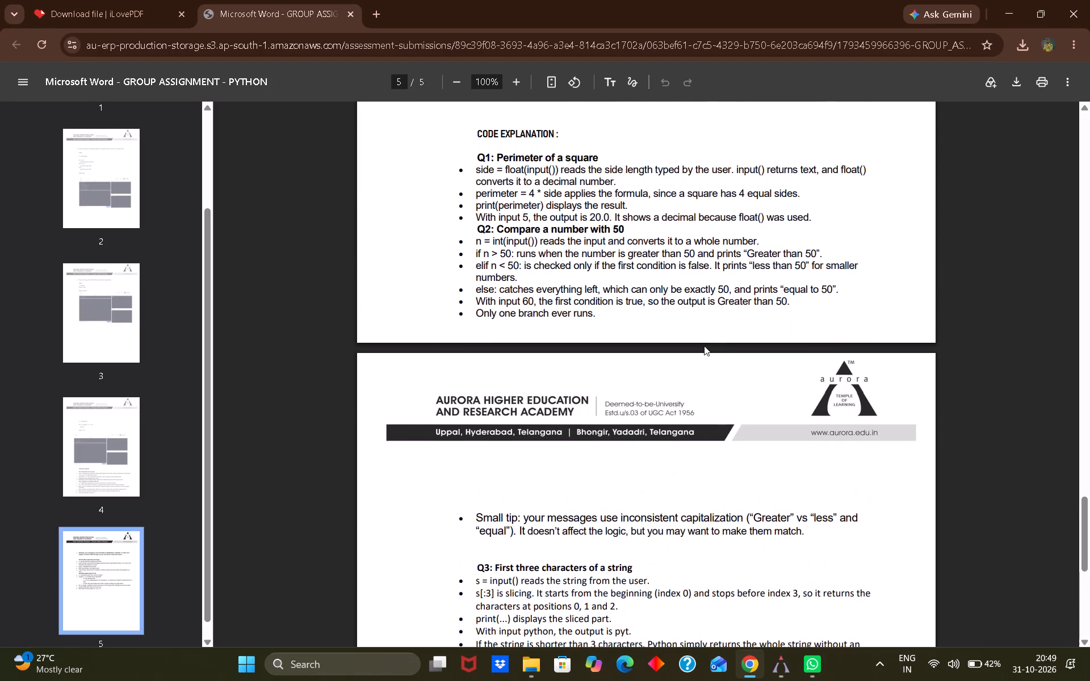
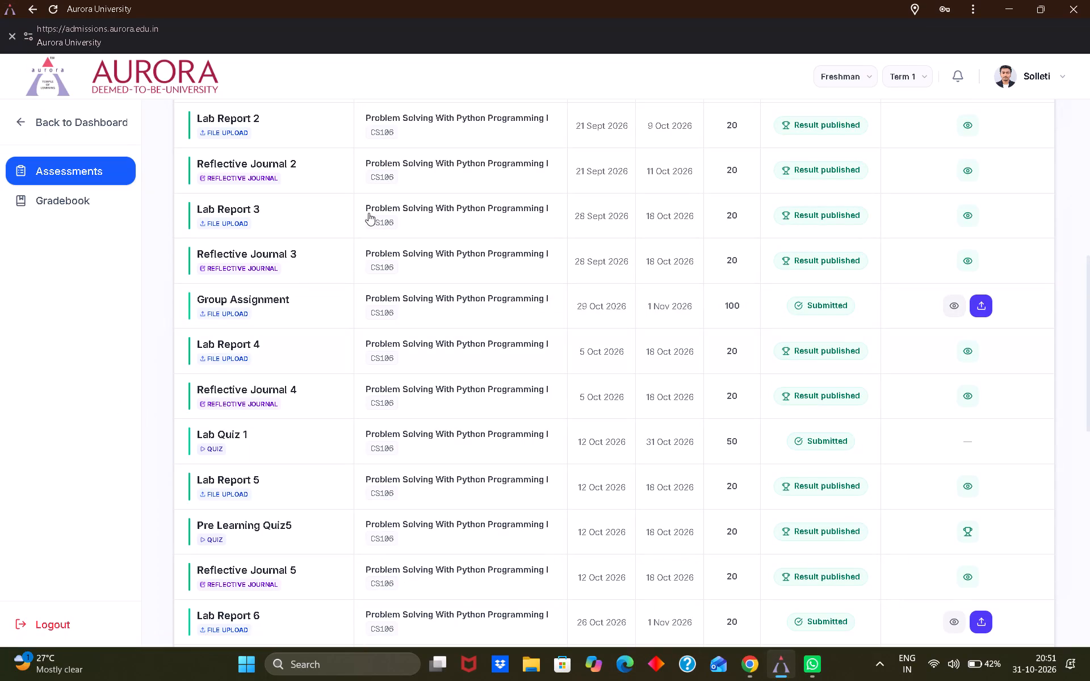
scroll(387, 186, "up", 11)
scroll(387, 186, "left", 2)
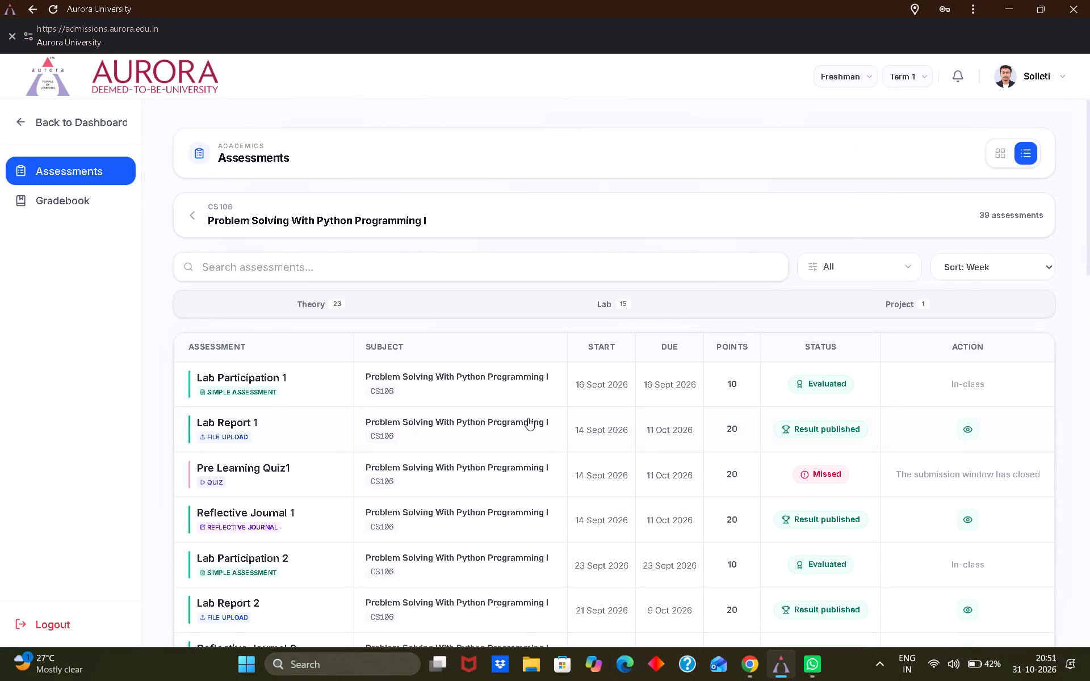
Review the assessment statuses and due dates listed for Problem Solving With Python Programming I.
scroll(528, 418, "down", 1)
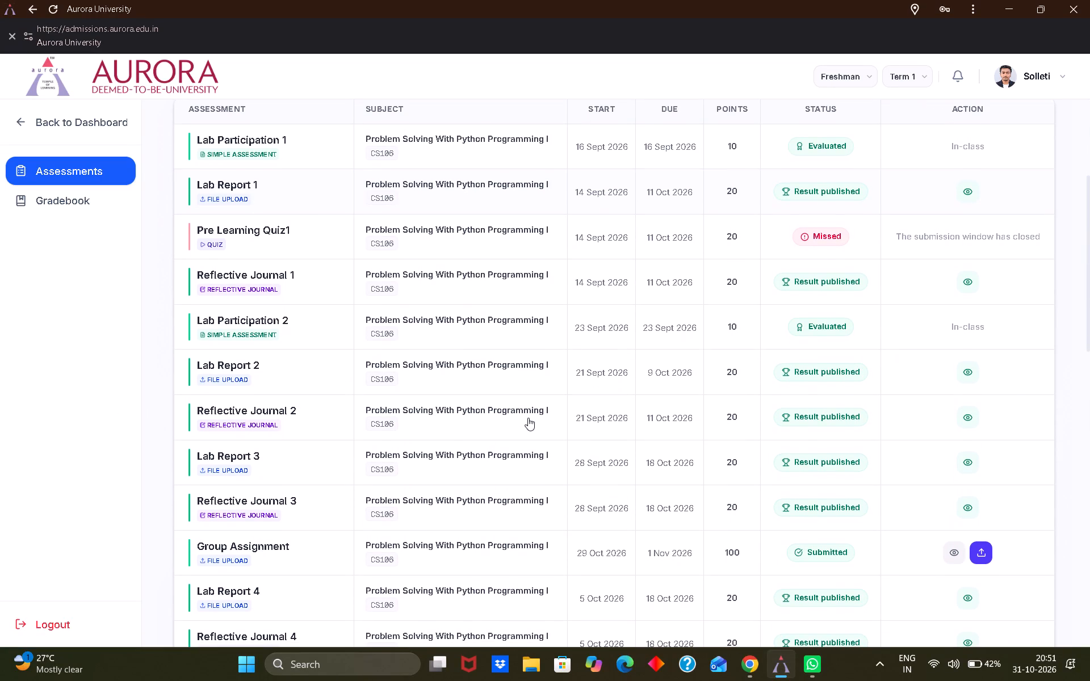
scroll(528, 418, "down", 2)
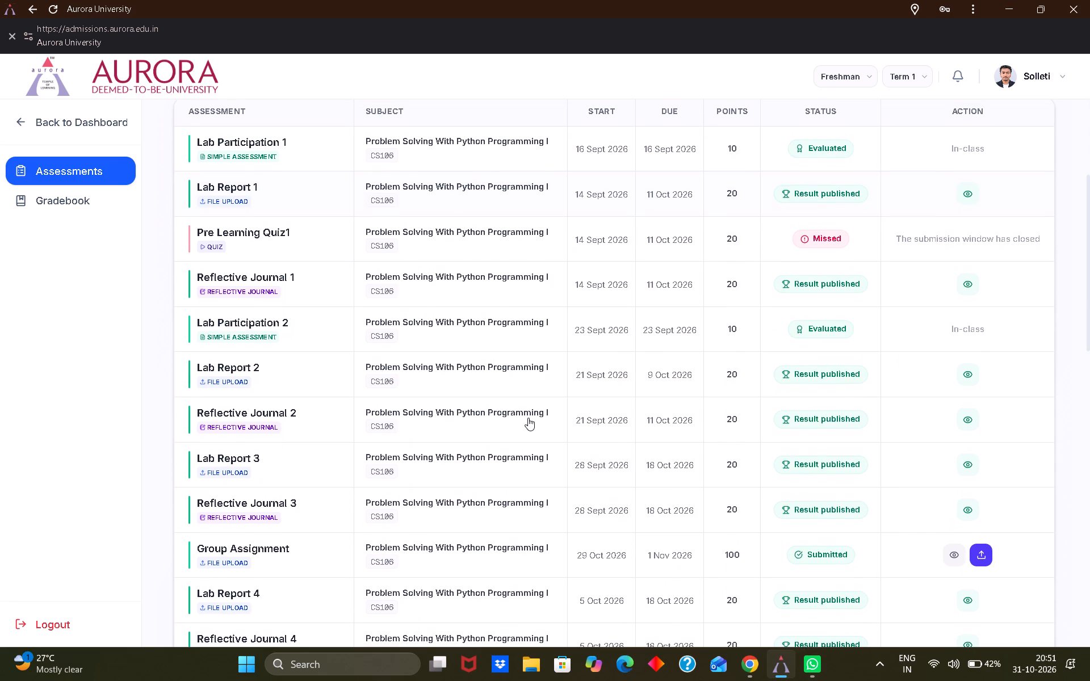
scroll(528, 418, "down", 2)
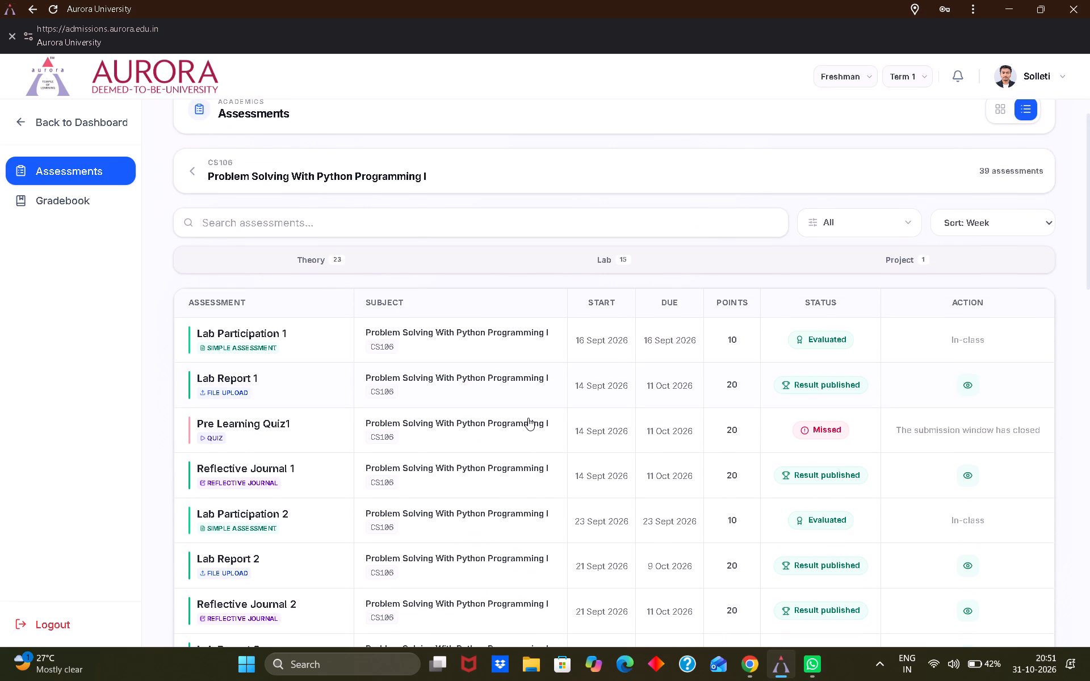
scroll(528, 418, "down", 1)
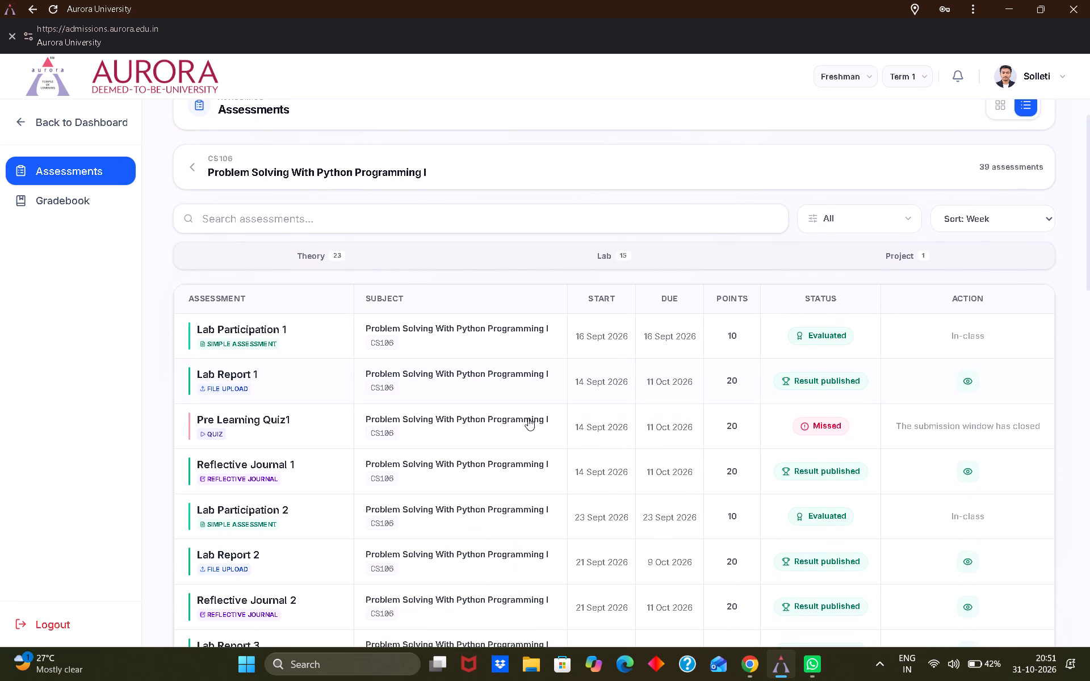
scroll(528, 418, "down", 2)
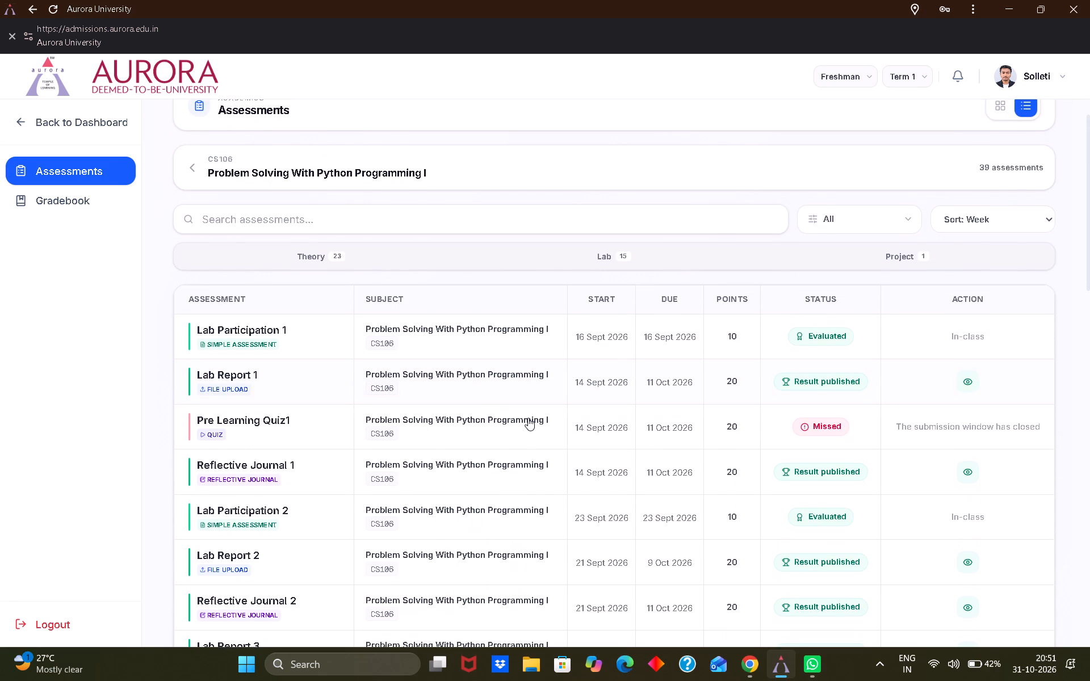
scroll(528, 418, "down", 9)
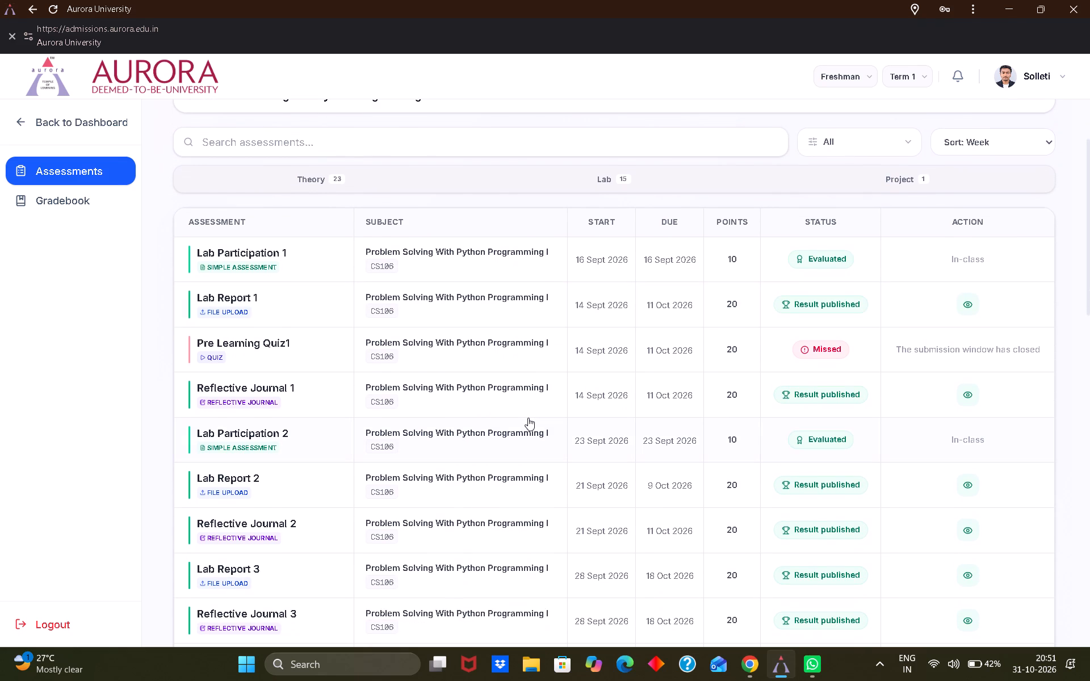
scroll(528, 418, "up", 5)
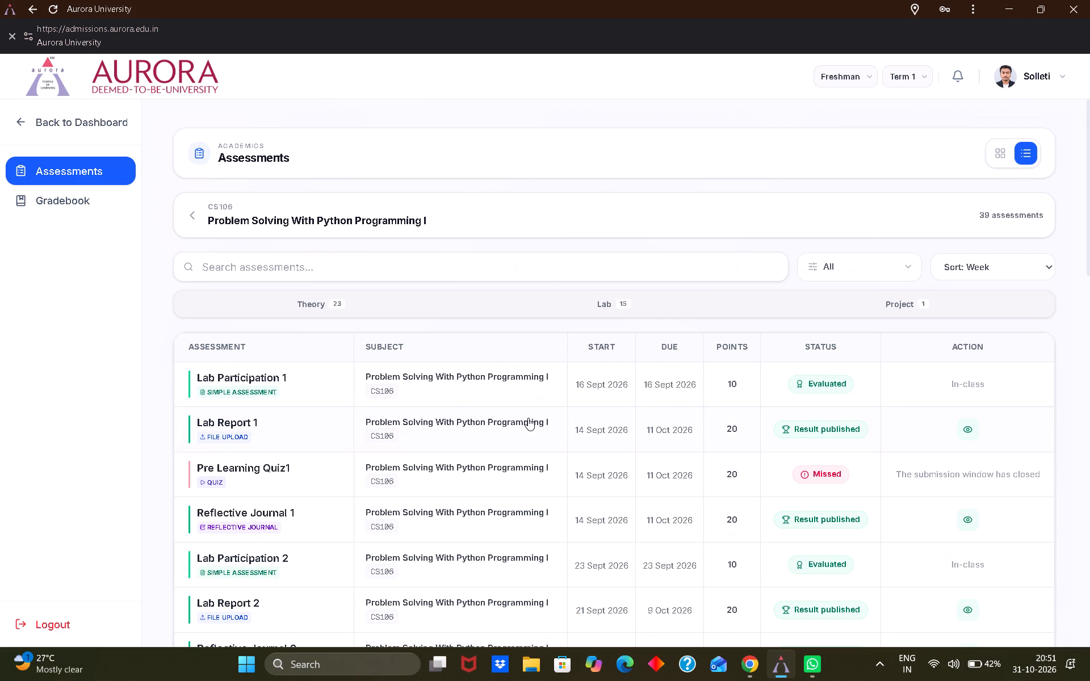
scroll(528, 418, "down", 8)
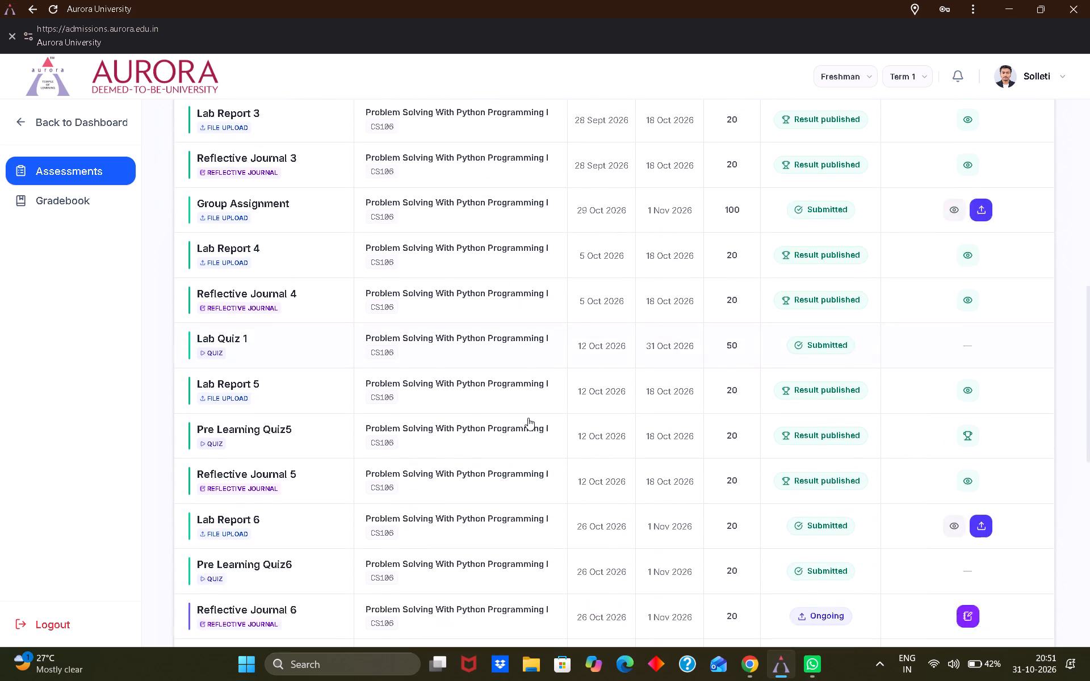
scroll(528, 418, "down", 3)
scroll(528, 418, "up", 17)
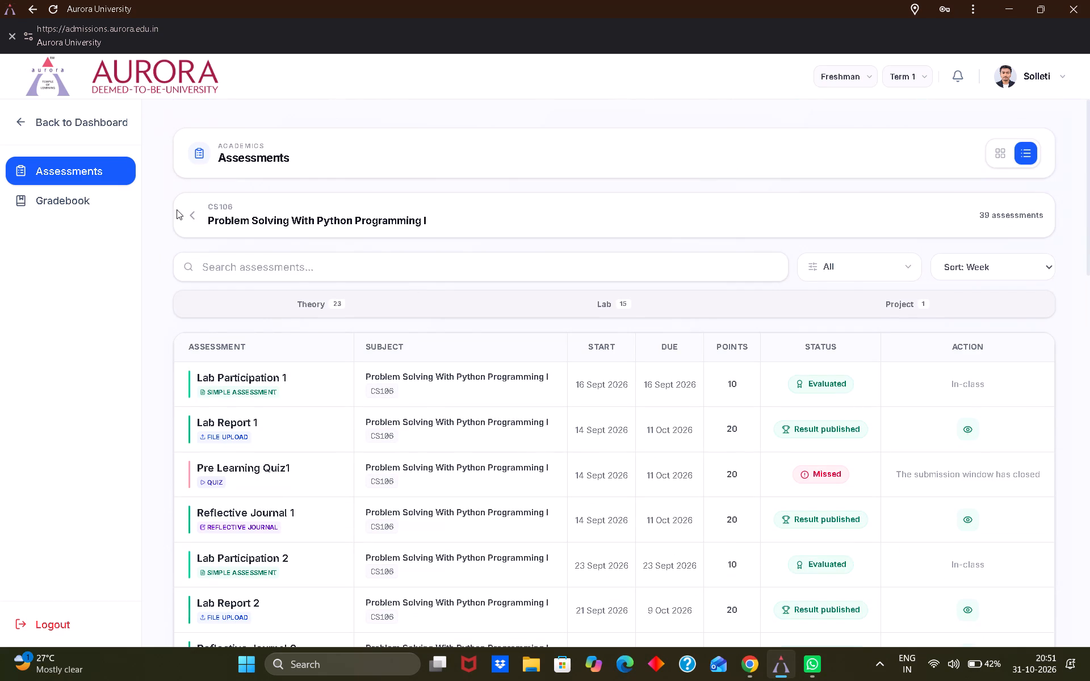
Leave the Problem Solving With Python Programming I assessment list and return to the Assessments overview.
left_click(190, 217)
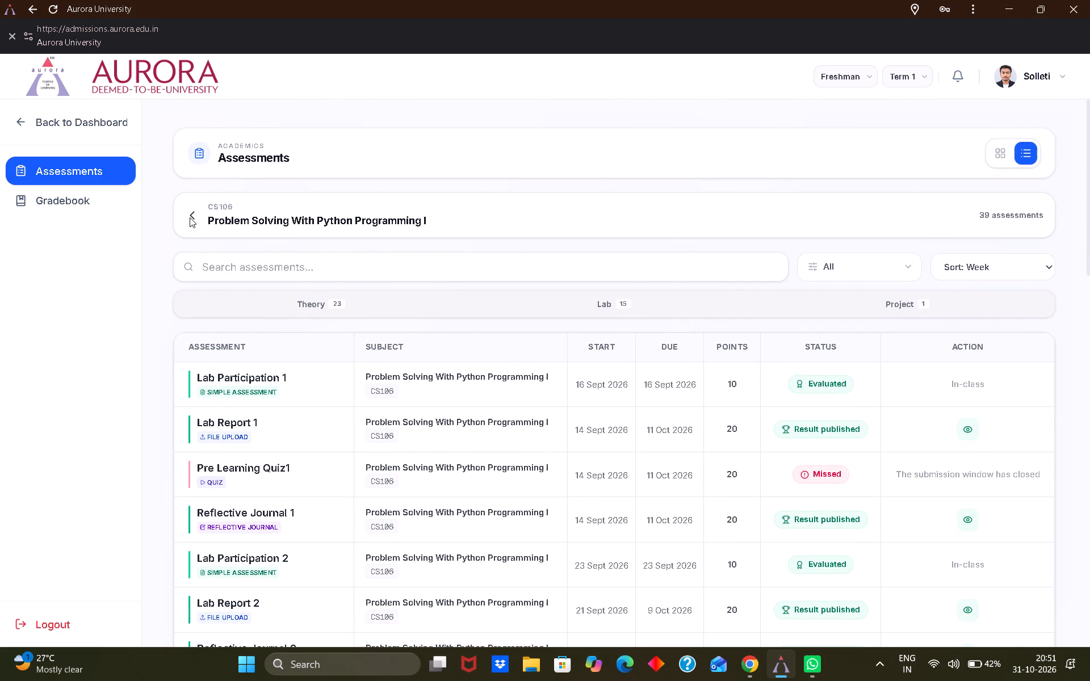